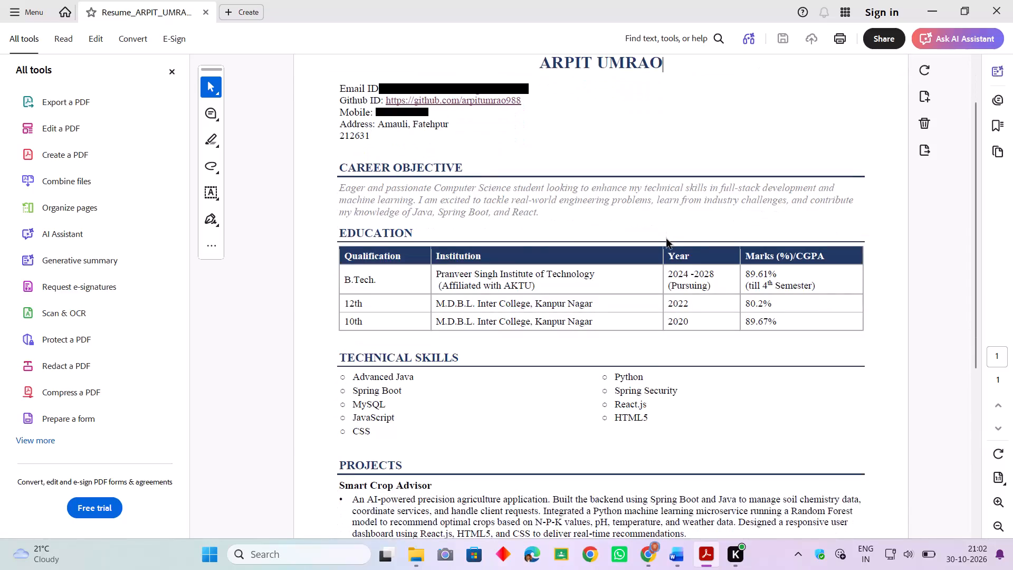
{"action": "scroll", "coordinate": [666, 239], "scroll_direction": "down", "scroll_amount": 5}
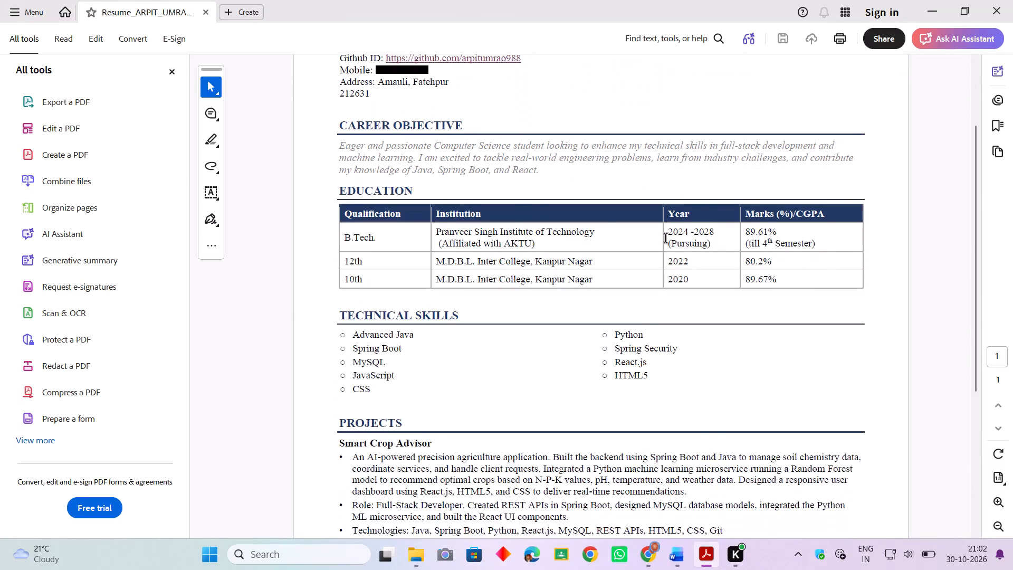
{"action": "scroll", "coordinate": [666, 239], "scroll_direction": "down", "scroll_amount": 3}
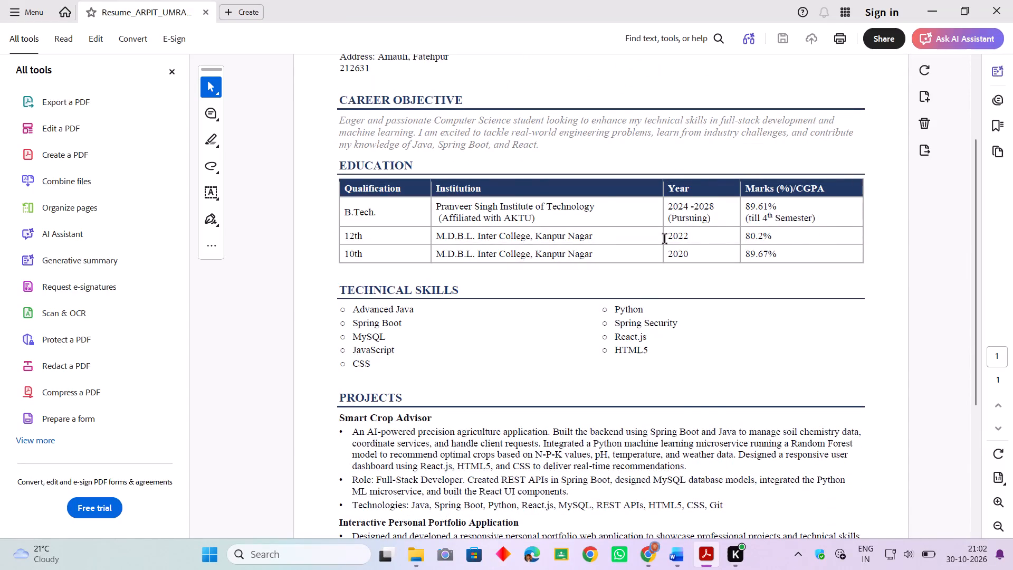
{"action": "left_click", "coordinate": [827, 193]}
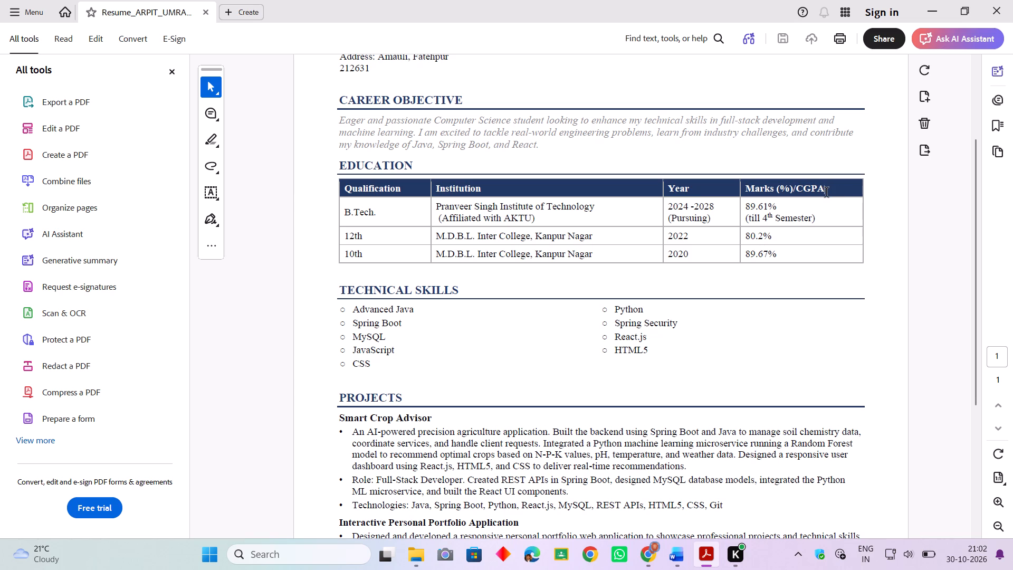
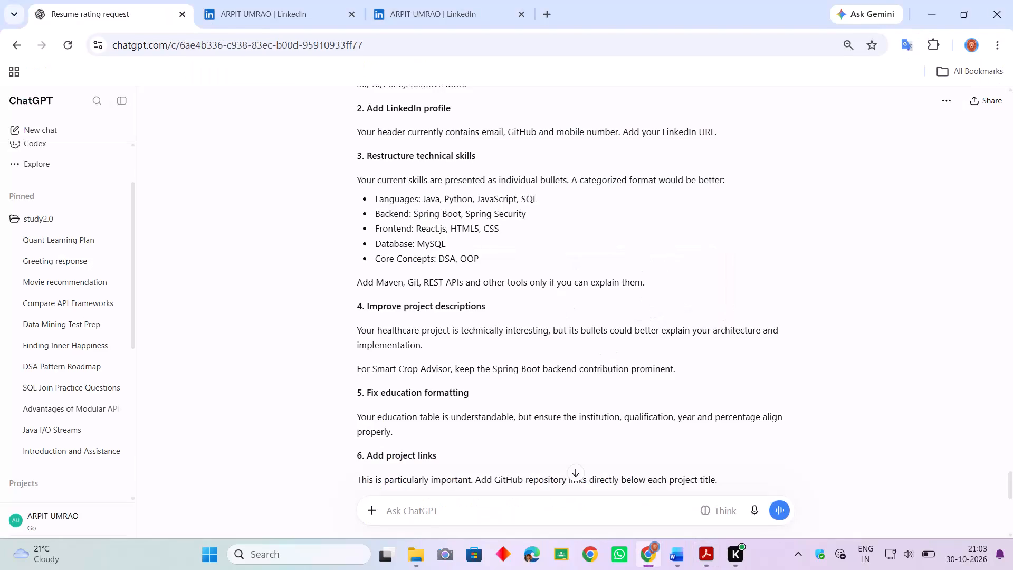
Switch to the resume PDF in Acrobat and copy the full Career Objective paragraph.
{"action": "key", "text": "alt+Tab"}
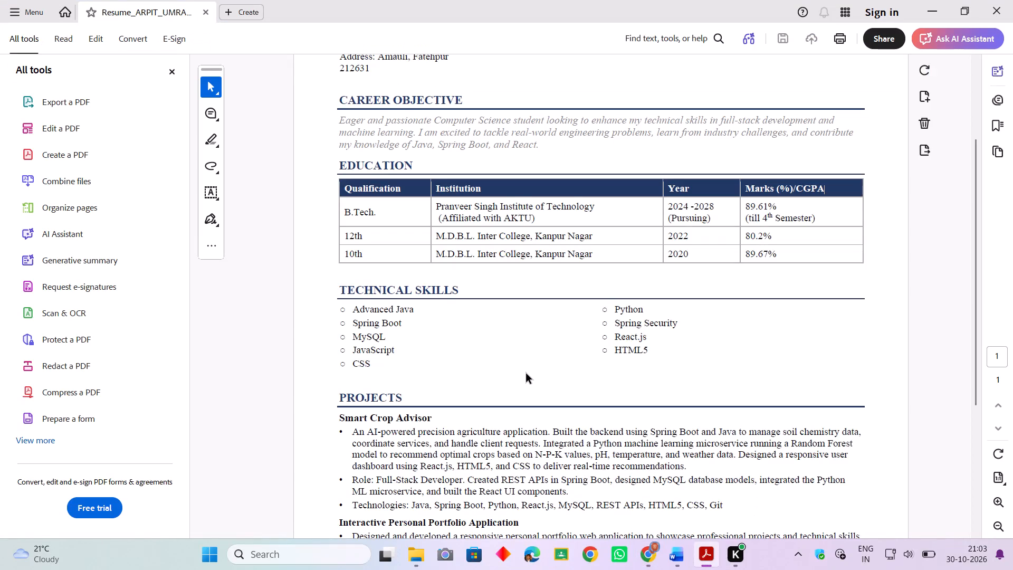
{"action": "scroll", "coordinate": [579, 373], "scroll_direction": "down", "scroll_amount": 9}
{"action": "scroll", "coordinate": [588, 363], "scroll_direction": "up", "scroll_amount": 7}
{"action": "scroll", "coordinate": [588, 363], "scroll_direction": "down", "scroll_amount": 3}
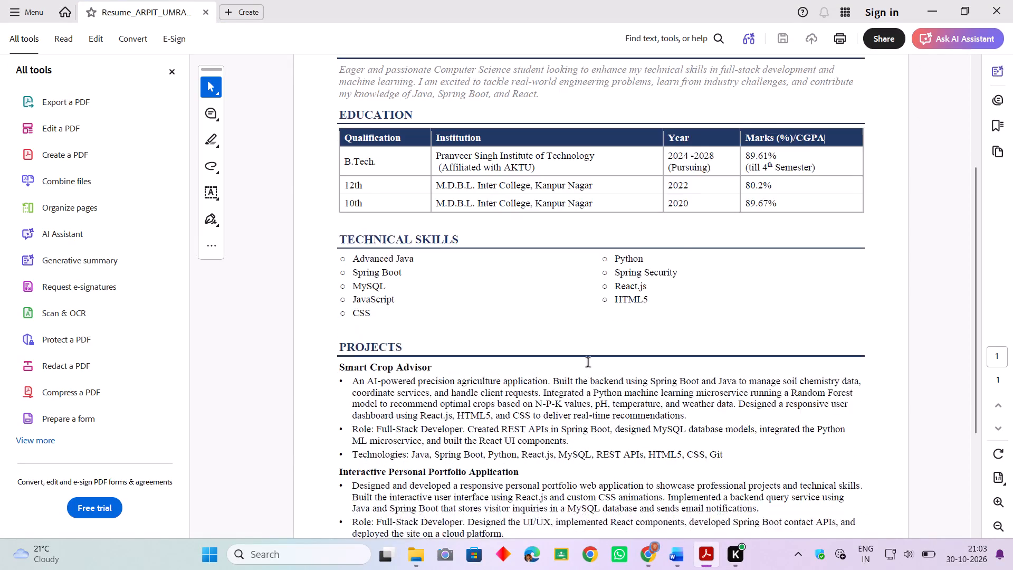
{"action": "scroll", "coordinate": [588, 363], "scroll_direction": "down", "scroll_amount": 11}
{"action": "scroll", "coordinate": [587, 363], "scroll_direction": "up", "scroll_amount": 16}
{"action": "left_click_drag", "start_coordinate": [548, 140], "coordinate": [548, 140]}
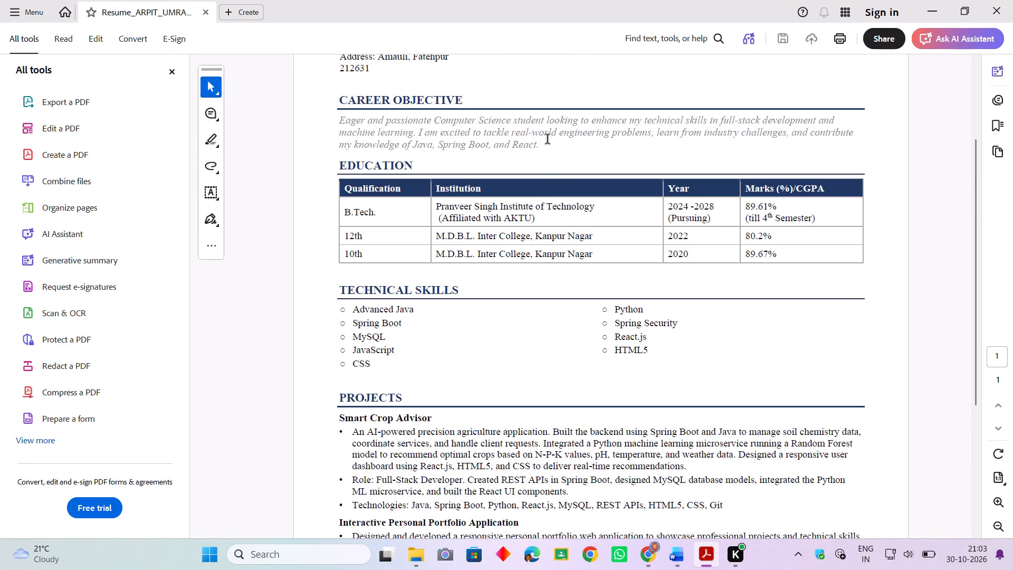
{"action": "left_click_drag", "start_coordinate": [548, 140], "coordinate": [425, 128]}
{"action": "left_click", "coordinate": [624, 148]}
{"action": "left_click_drag", "start_coordinate": [546, 149], "coordinate": [530, 144]}
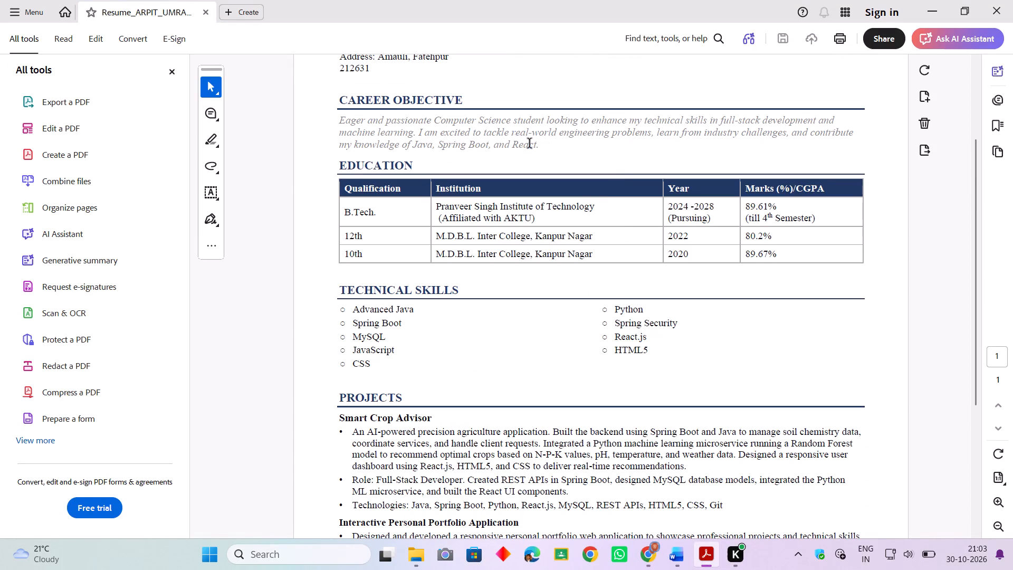
{"action": "left_click_drag", "start_coordinate": [530, 144], "coordinate": [344, 116]}
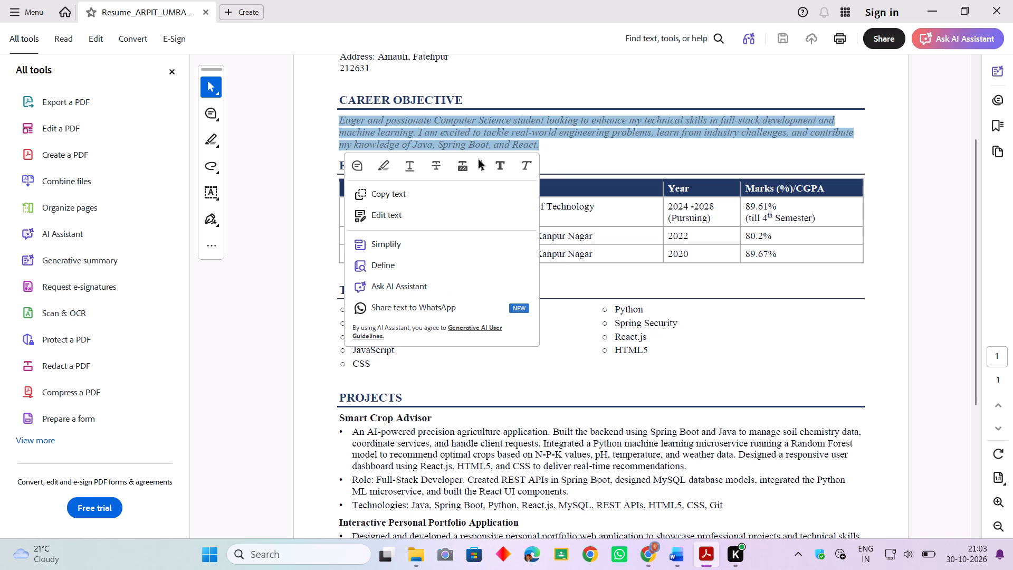
{"action": "key", "text": "ctrl+c"}
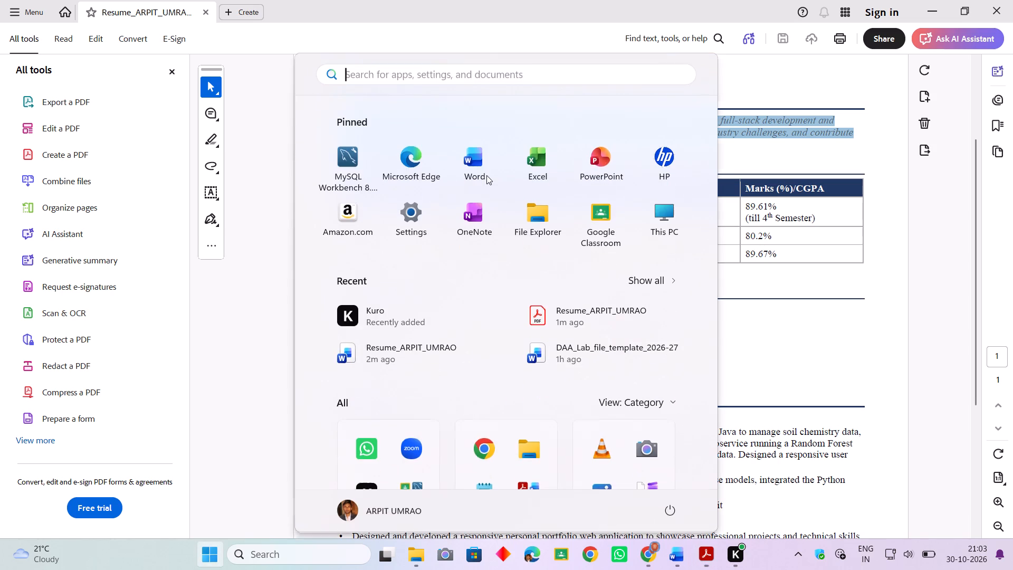
Open Notepad and paste the copied career objective into a new tab.
{"action": "type", "text": "note"}
{"action": "key", "text": "Return"}
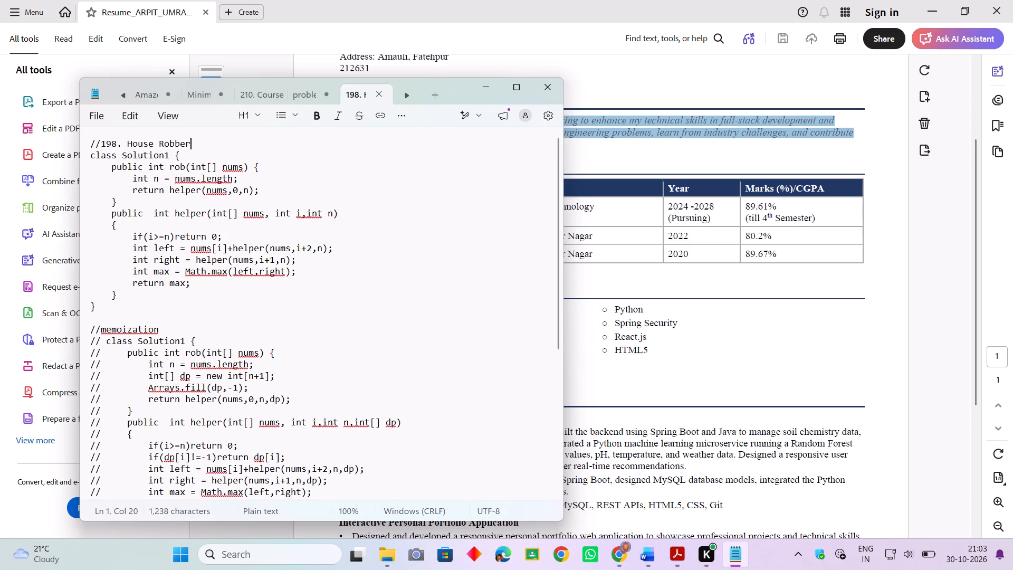
{"action": "key", "text": "ctrl+t"}
{"action": "key", "text": "ctrl+v"}
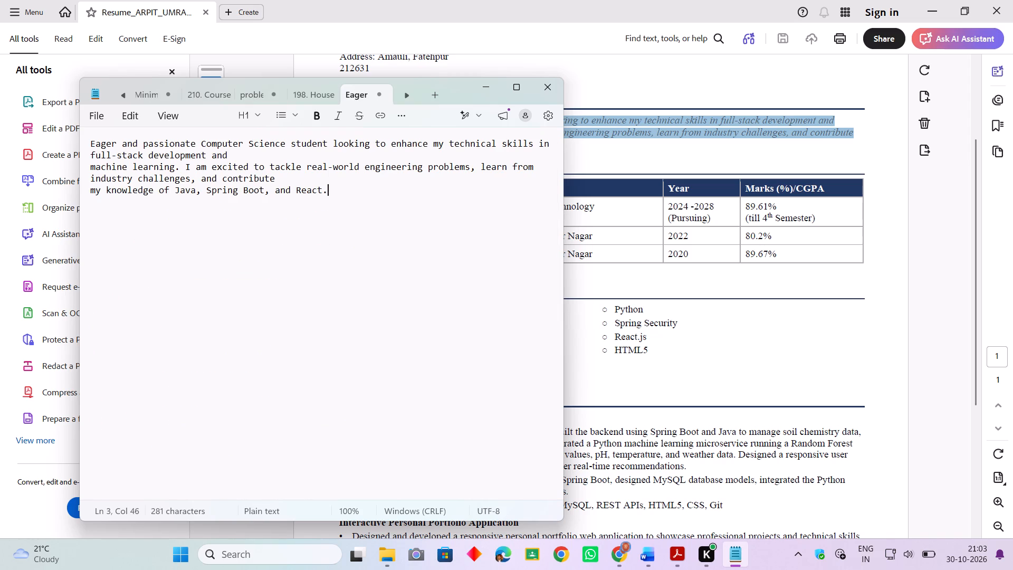
Join the pasted lines into one continuous paragraph by replacing the breaks after "development and" and "contribute" with single spaces.
{"action": "left_click", "coordinate": [91, 166]}
{"action": "key", "text": "BackSpace"}
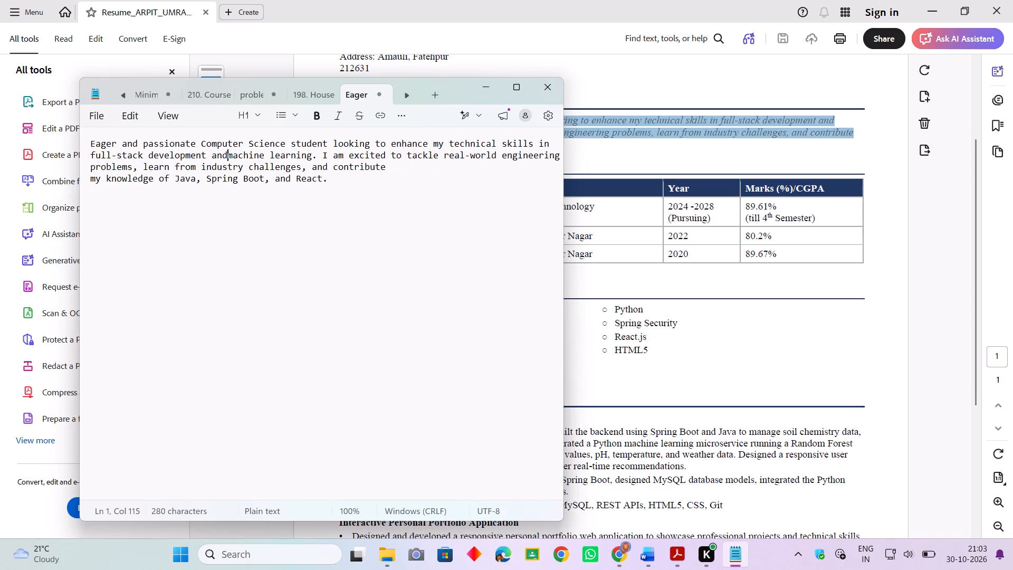
{"action": "key", "text": "space"}
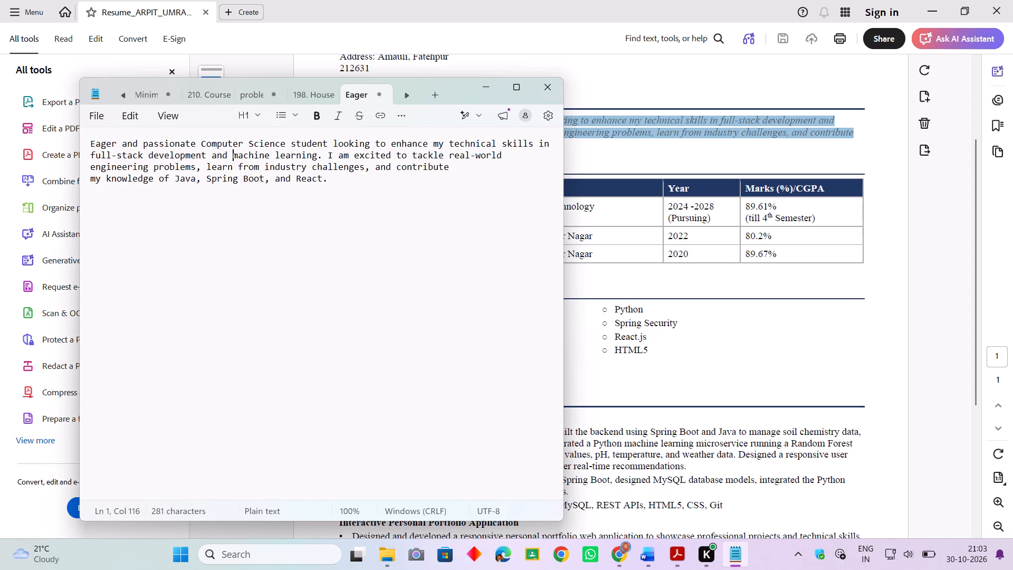
{"action": "key", "text": "Down"}
{"action": "key", "text": "Left"}
{"action": "key", "text": "Left"}
{"action": "key", "text": "Left"}
{"action": "key", "text": "Left"}
{"action": "key", "text": "Left"}
{"action": "key", "text": "Left"}
{"action": "key", "text": "Left"}
{"action": "key", "text": "Left"}
{"action": "key", "text": "Left"}
{"action": "key", "text": "Left"}
{"action": "key", "text": "Left"}
{"action": "key", "text": "Left"}
{"action": "key", "text": "Left"}
{"action": "key", "text": "Left"}
{"action": "key", "text": "Left"}
{"action": "key", "text": "Left"}
{"action": "key", "text": "Left"}
{"action": "key", "text": "Left"}
{"action": "key", "text": "Left"}
{"action": "key", "text": "Left"}
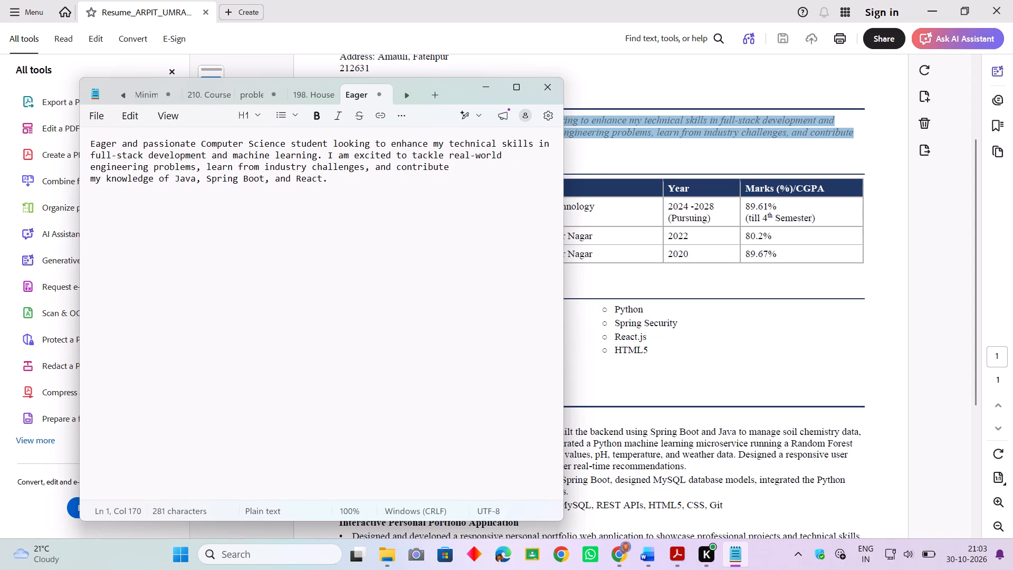
{"action": "key", "text": "Down"}
{"action": "key", "text": "Left"}
{"action": "key", "text": "BackSpace"}
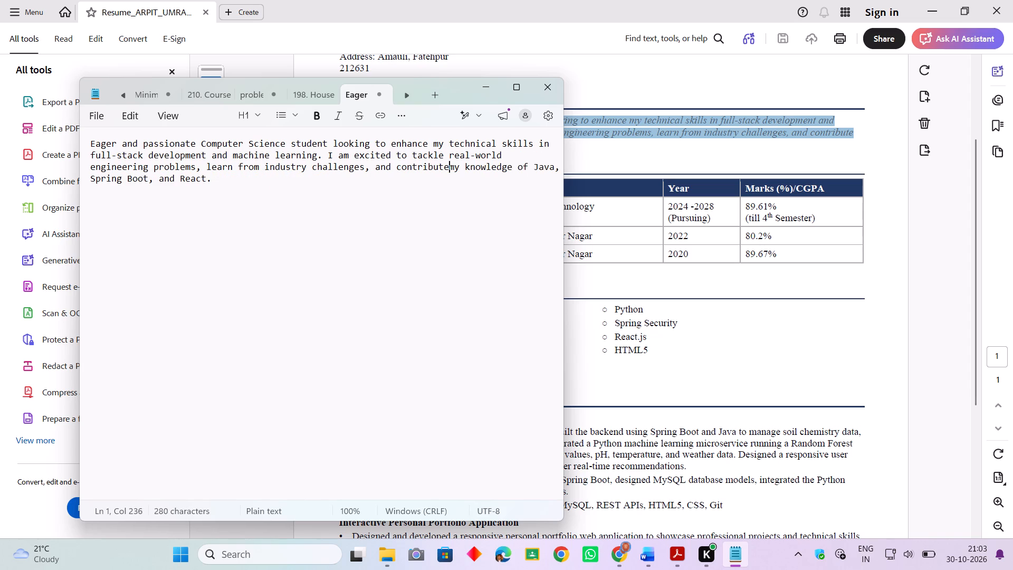
{"action": "key", "text": "space"}
{"action": "key", "text": "Down"}
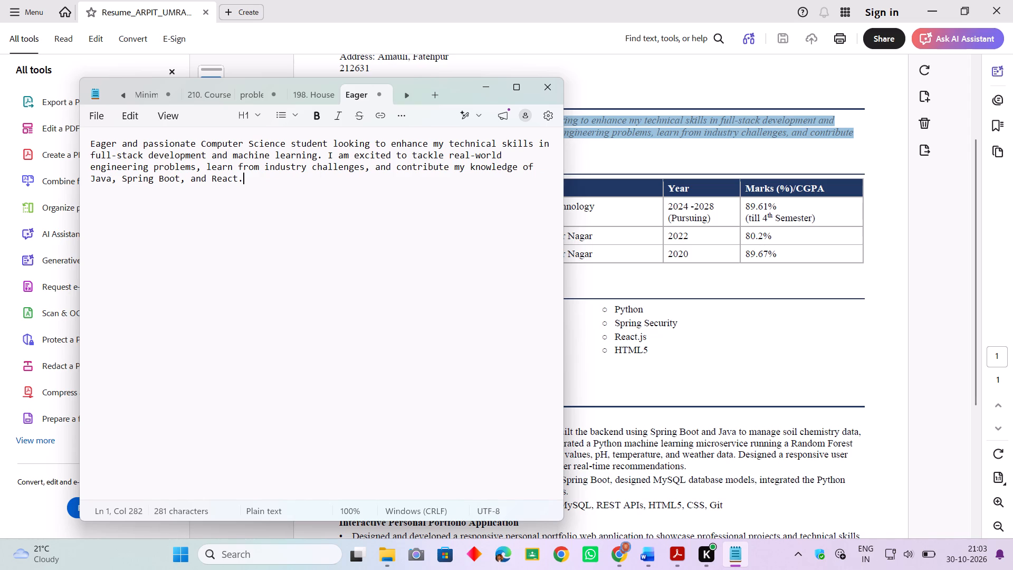
{"action": "key", "text": "shift+Up"}
{"action": "key", "text": "shift+Up"}
{"action": "key", "text": "shift+Up"}
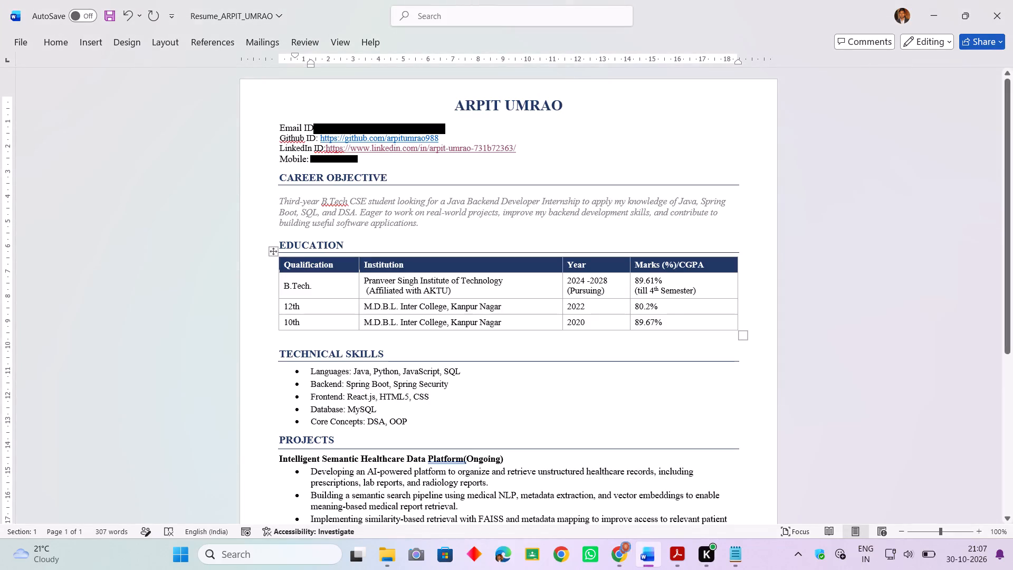
{"action": "left_click", "coordinate": [424, 227]}
{"action": "left_click_drag", "start_coordinate": [424, 227], "coordinate": [267, 192]}
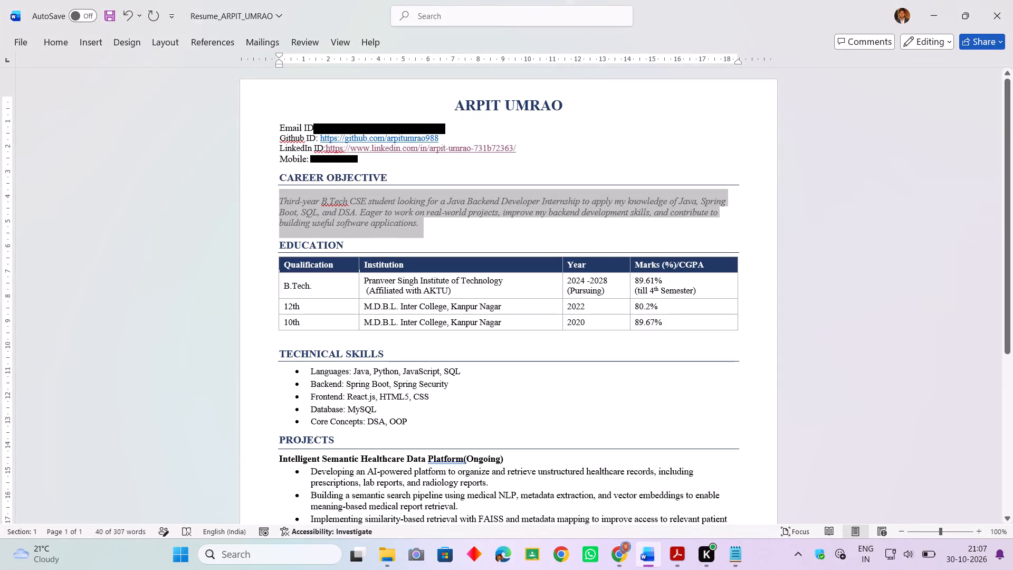
{"action": "key", "text": "ctrl+v"}
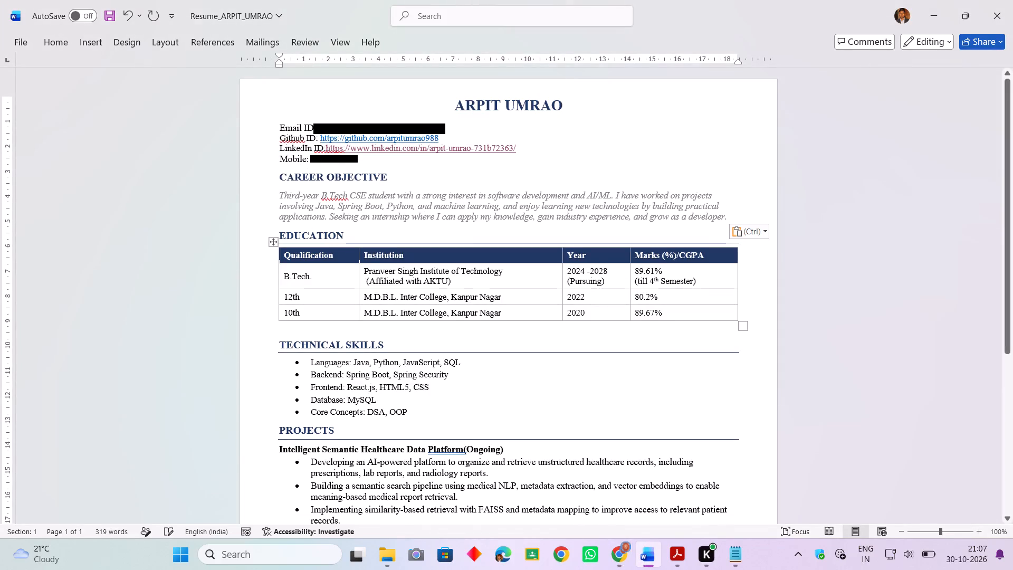
Justify the newly pasted career objective paragraph in the resume.
{"action": "left_click", "coordinate": [363, 205]}
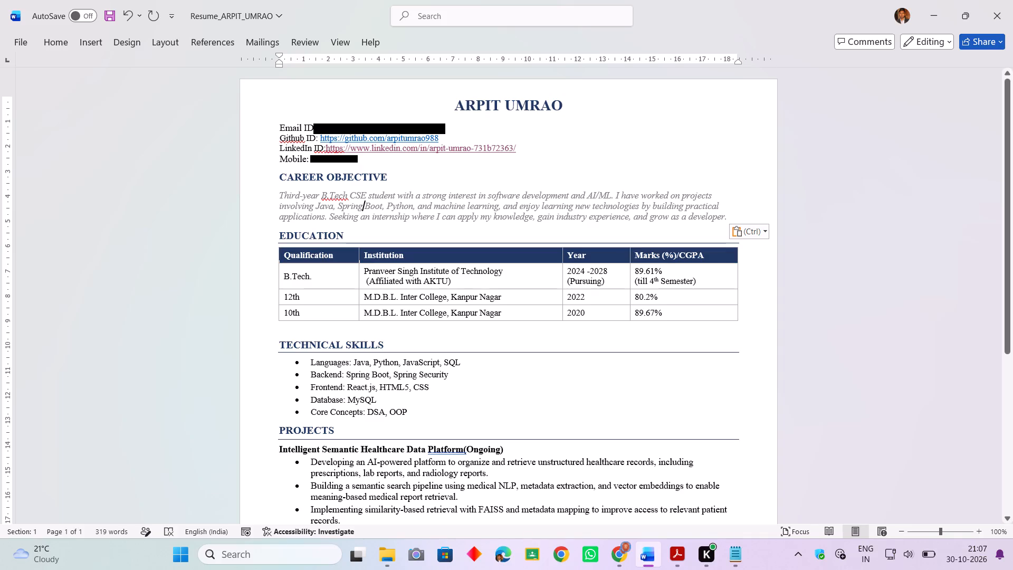
{"action": "left_click_drag", "start_coordinate": [281, 194], "coordinate": [755, 216]}
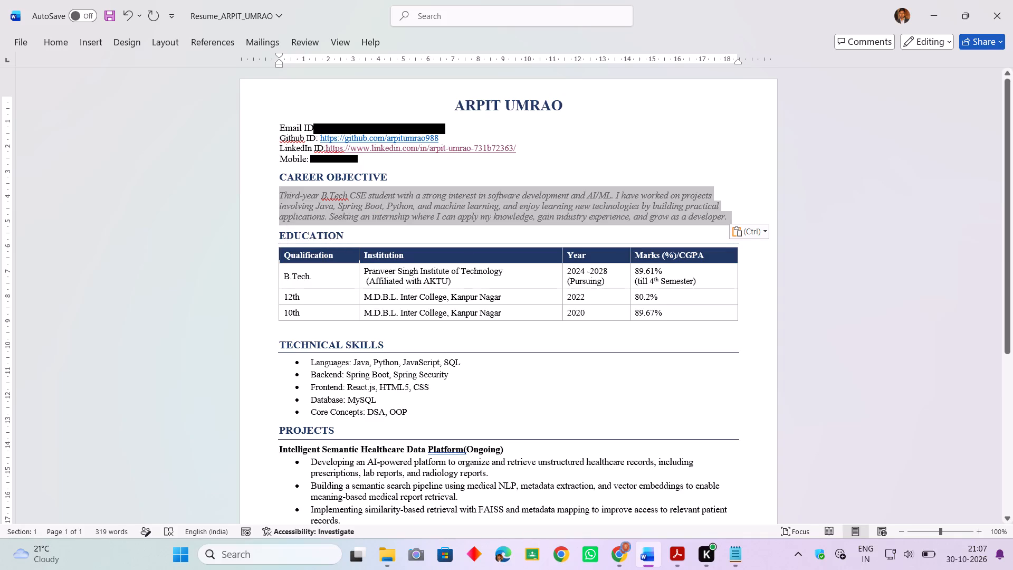
{"action": "left_click_drag", "start_coordinate": [755, 216], "coordinate": [758, 216]}
{"action": "left_click", "coordinate": [61, 40]}
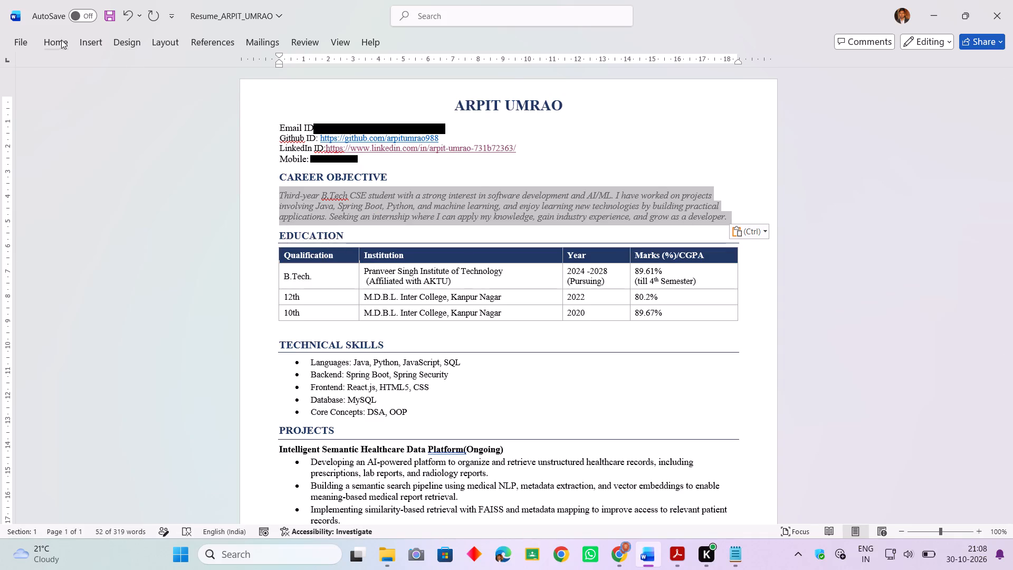
{"action": "left_click", "coordinate": [384, 89]}
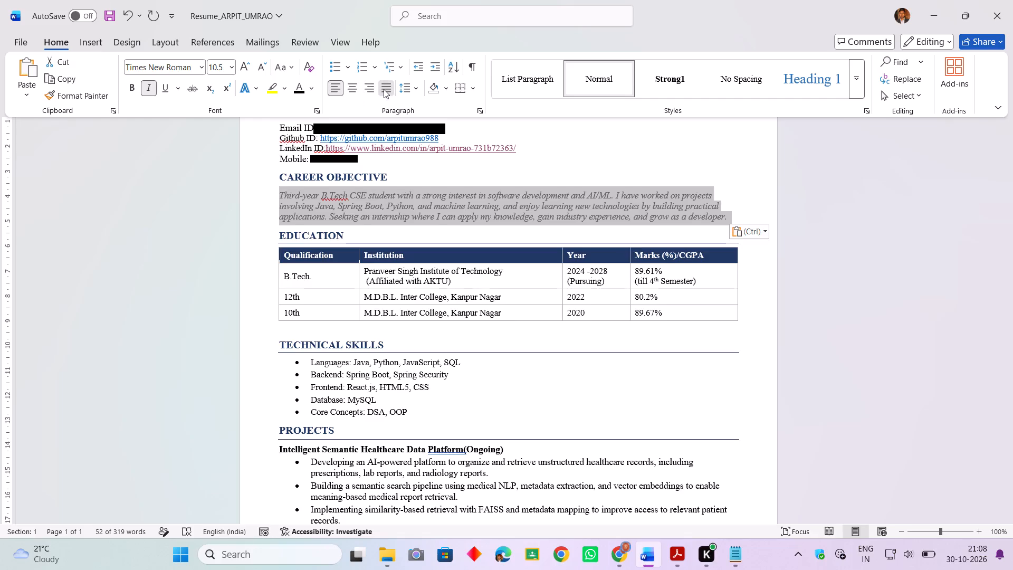
{"action": "left_click", "coordinate": [655, 234]}
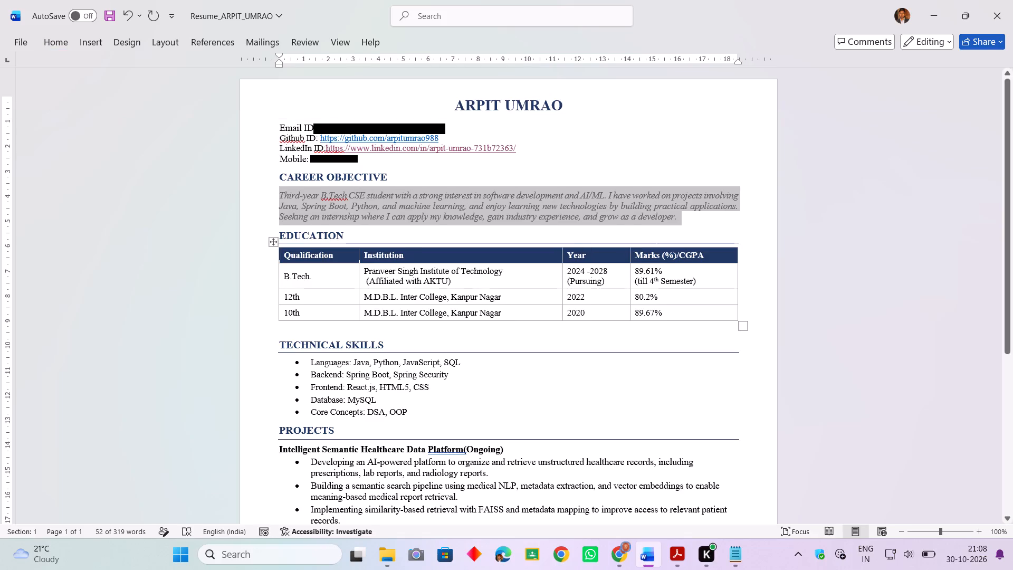
{"action": "left_click", "coordinate": [529, 262]}
Justify the bullet points of the Intelligent Semantic Healthcare Data Platform project in the resume.
{"action": "scroll", "coordinate": [505, 420], "scroll_direction": "down", "scroll_amount": 1}
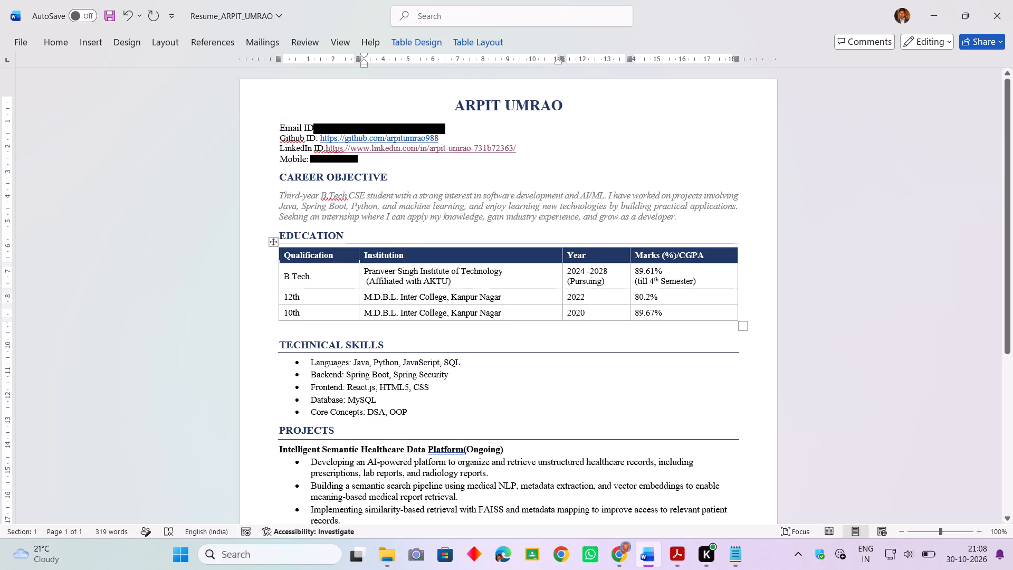
{"action": "scroll", "coordinate": [505, 420], "scroll_direction": "down", "scroll_amount": 4}
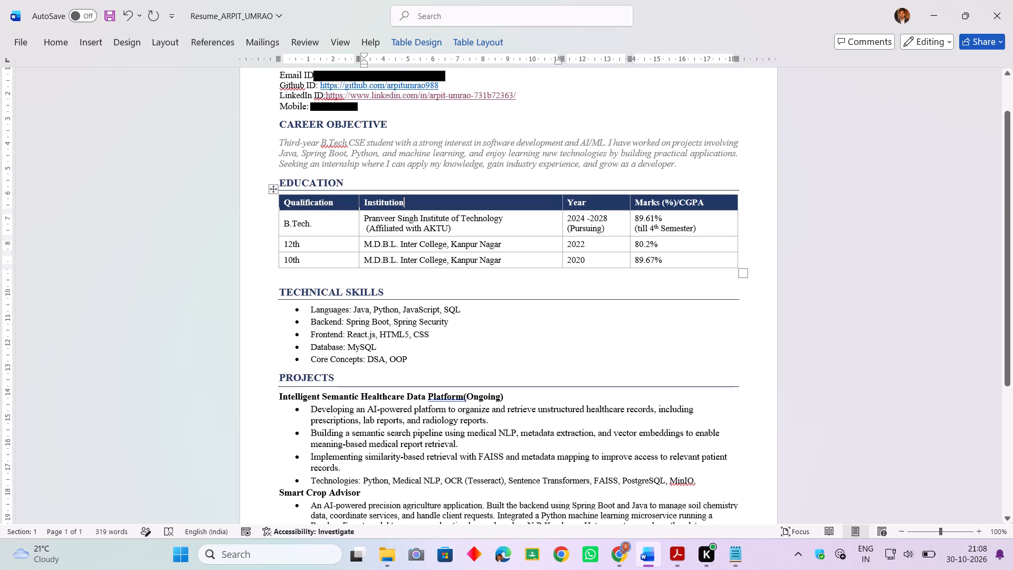
{"action": "left_click_drag", "start_coordinate": [309, 407], "coordinate": [623, 495]}
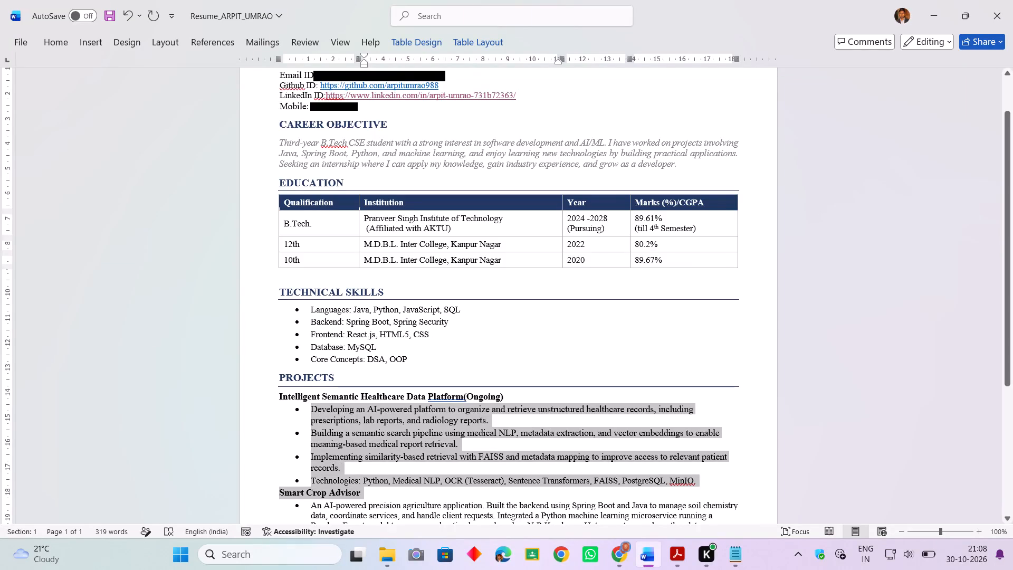
{"action": "left_click_drag", "start_coordinate": [623, 495], "coordinate": [715, 483]}
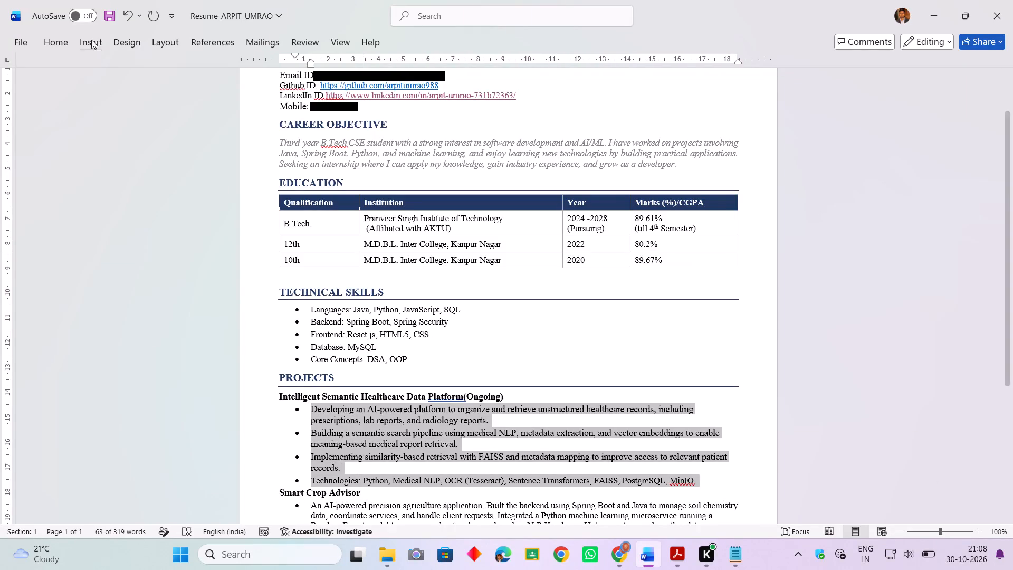
{"action": "left_click", "coordinate": [56, 47]}
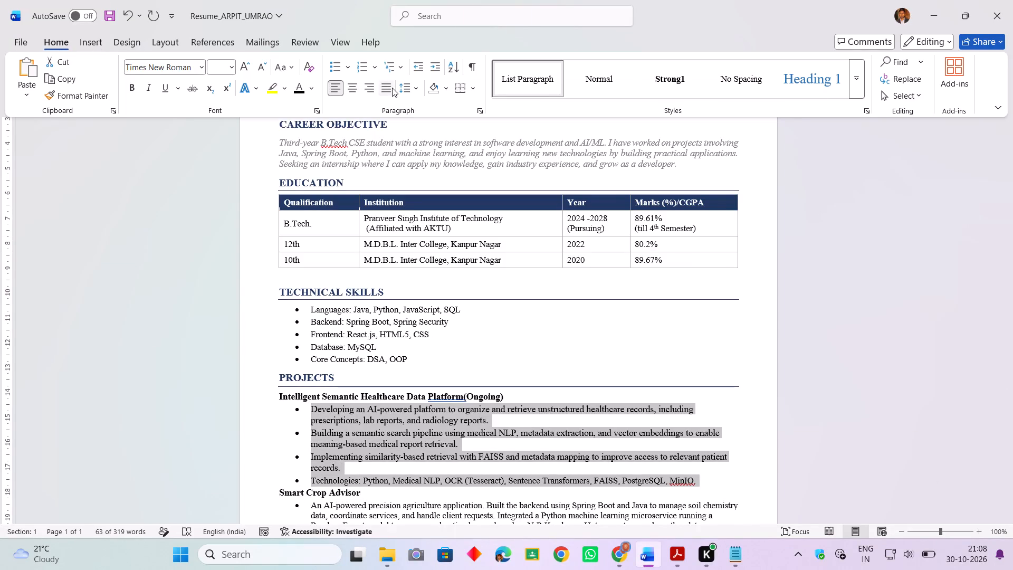
{"action": "left_click", "coordinate": [392, 88]}
{"action": "left_click", "coordinate": [383, 424]}
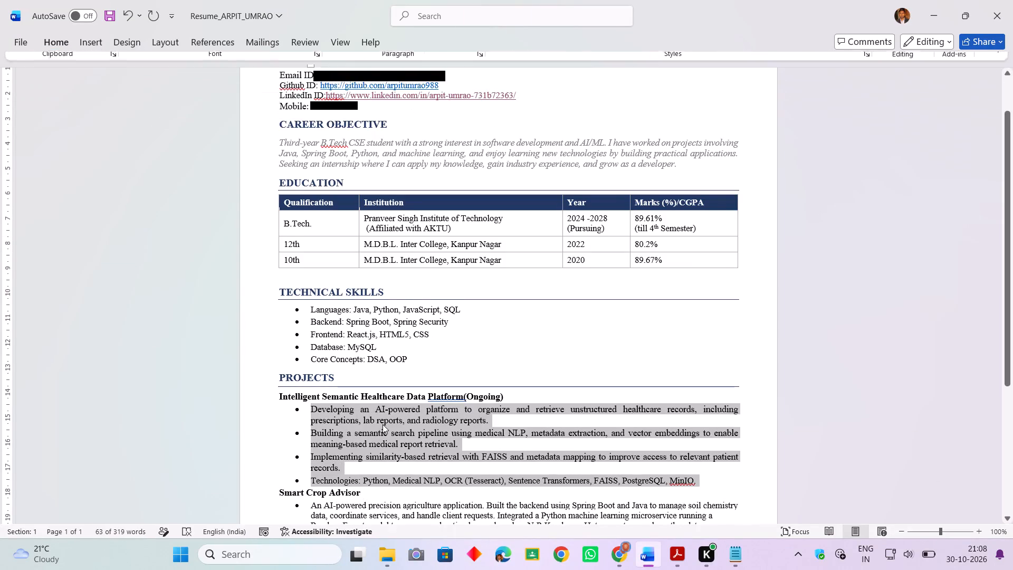
Justify the bullet points of the Smart Crop Advisor project in the resume.
{"action": "scroll", "coordinate": [385, 422], "scroll_direction": "down", "scroll_amount": 10}
{"action": "left_click", "coordinate": [397, 394]}
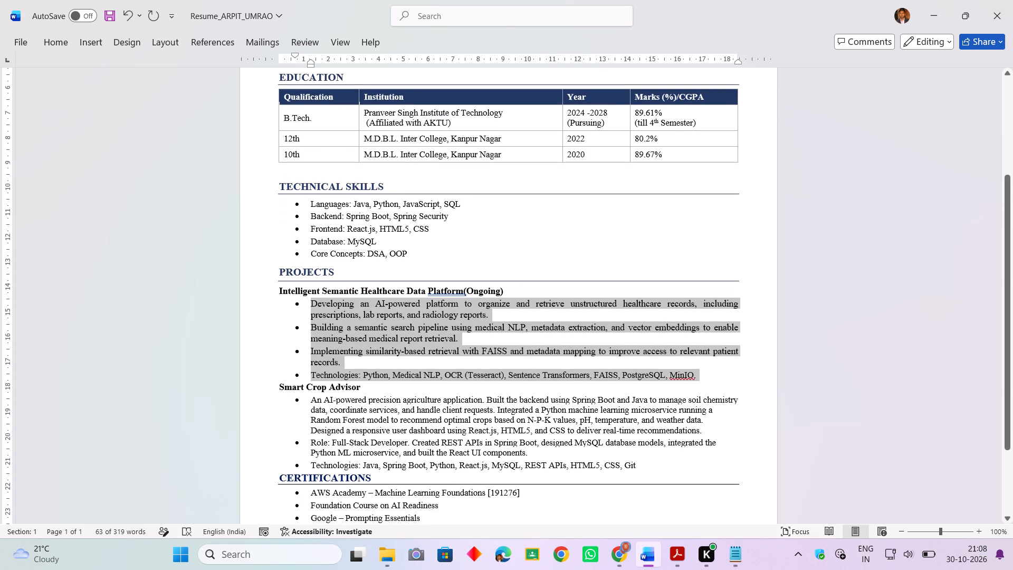
{"action": "left_click_drag", "start_coordinate": [307, 400], "coordinate": [619, 463]}
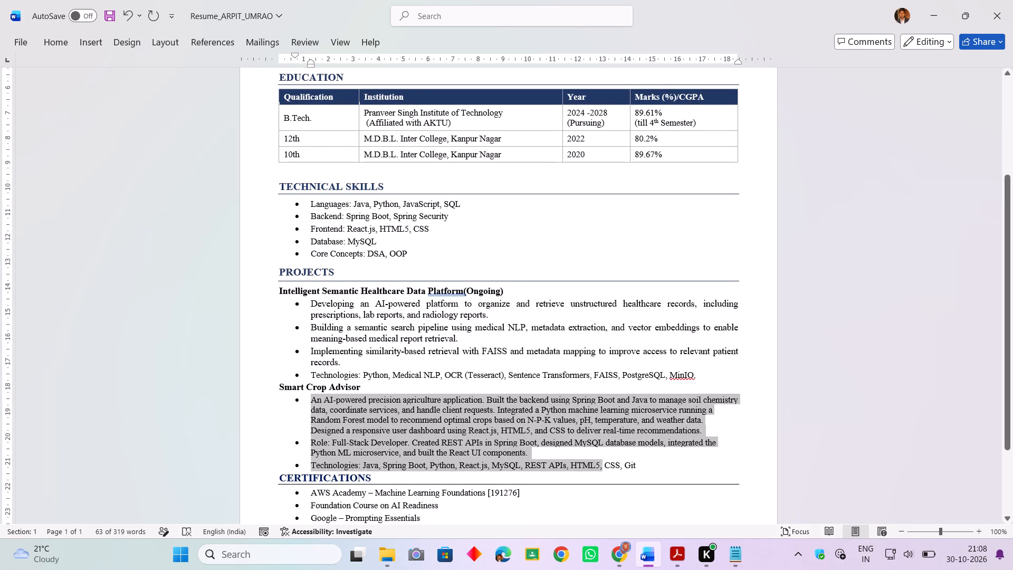
{"action": "left_click_drag", "start_coordinate": [619, 463], "coordinate": [653, 468]}
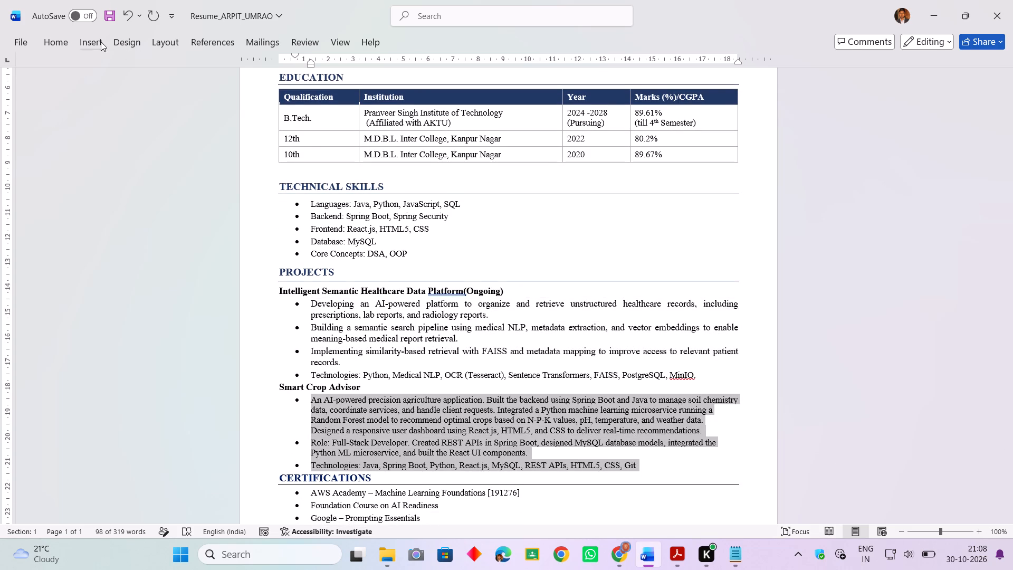
{"action": "left_click", "coordinate": [55, 44]}
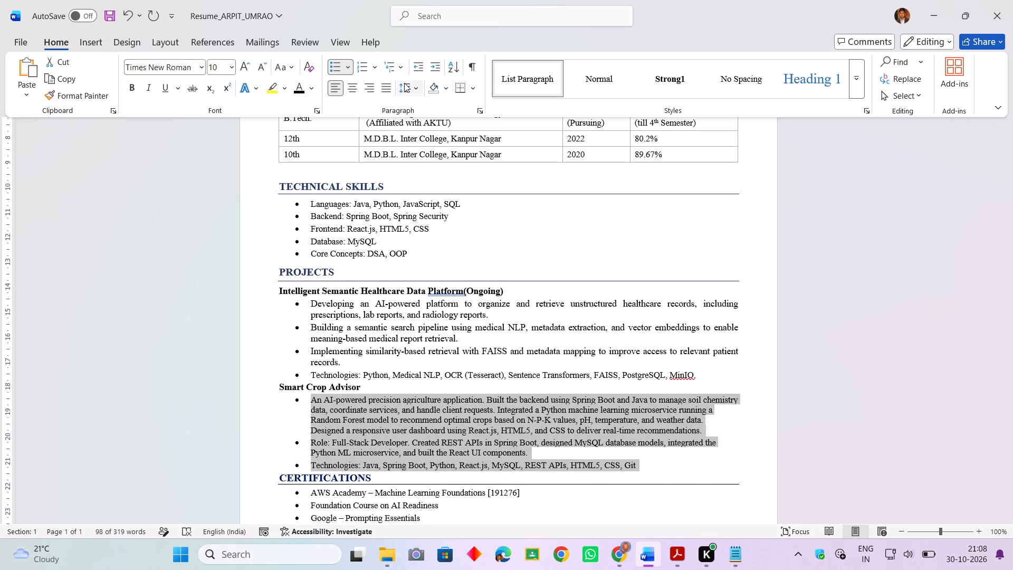
{"action": "left_click", "coordinate": [387, 84]}
{"action": "left_click", "coordinate": [477, 396]}
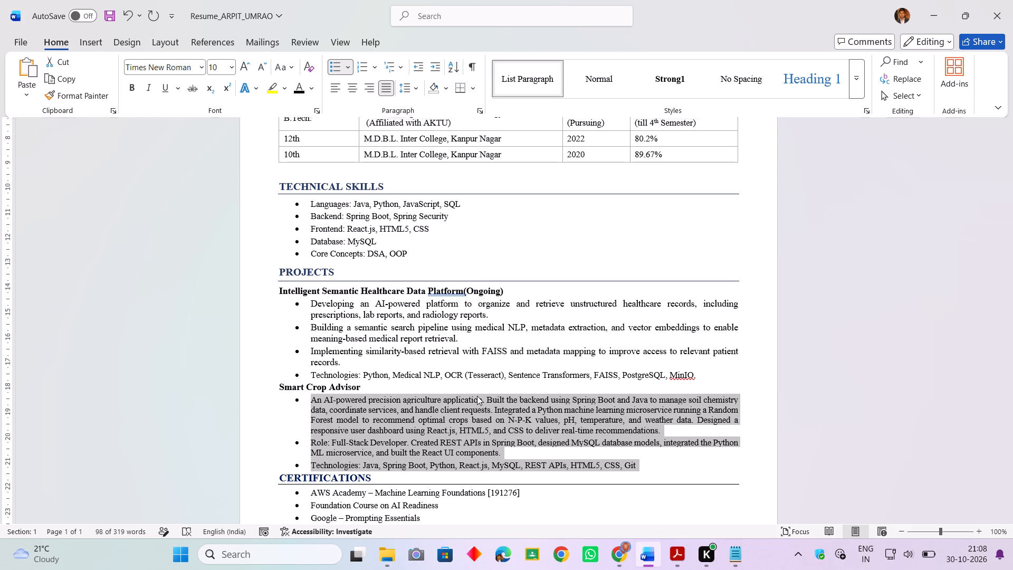
{"action": "left_click", "coordinate": [445, 425]}
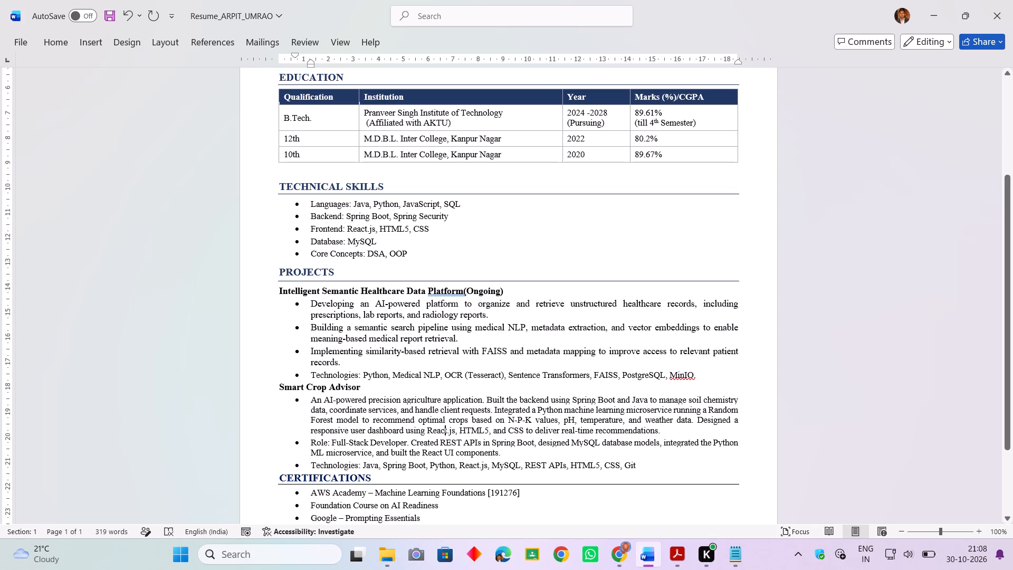
Review the whole resume from the contact details to the certifications, examining the layout and justified text.
{"action": "scroll", "coordinate": [325, 433], "scroll_direction": "down", "scroll_amount": 3}
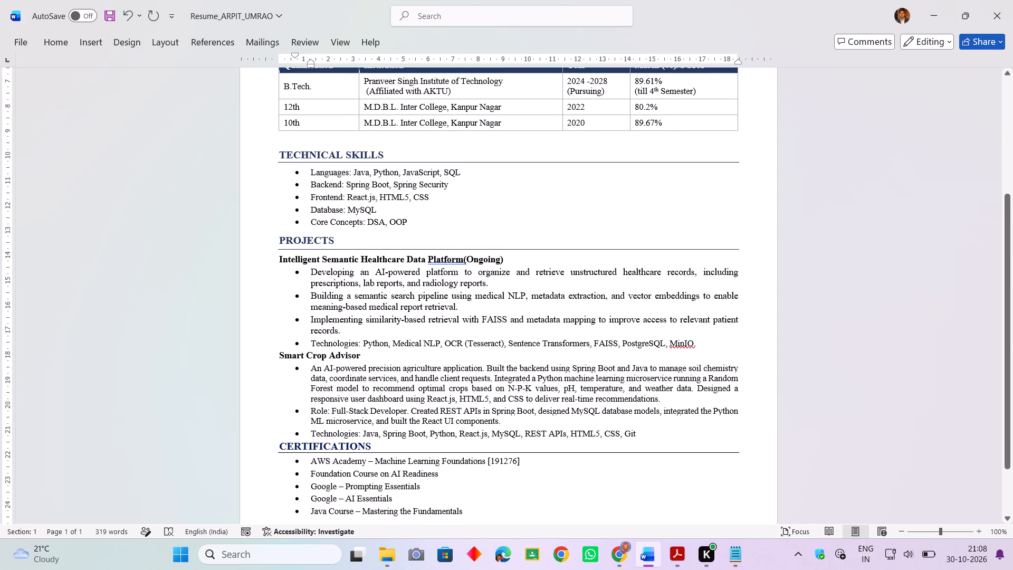
{"action": "scroll", "coordinate": [325, 433], "scroll_direction": "down", "scroll_amount": 2}
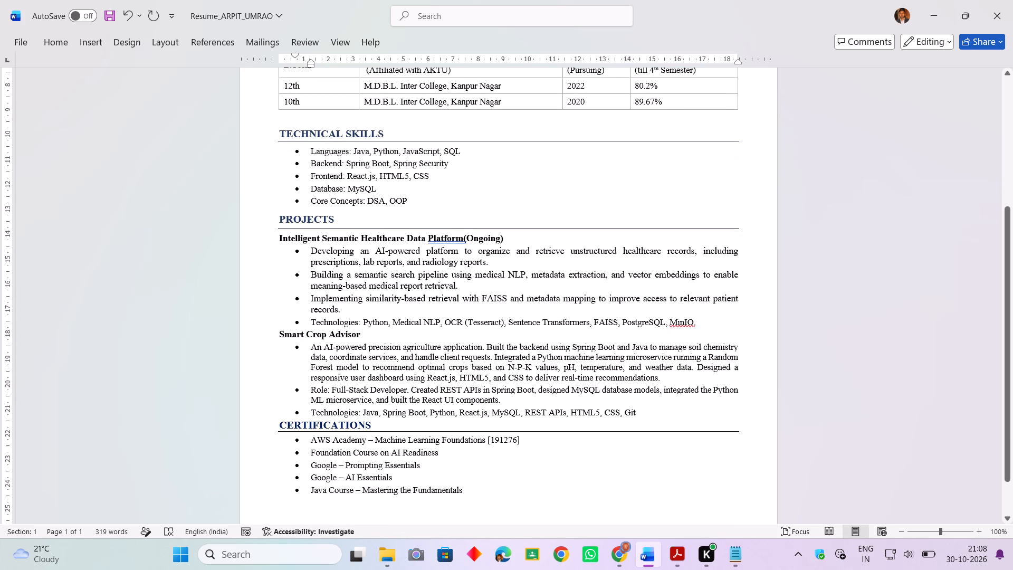
{"action": "scroll", "coordinate": [332, 427], "scroll_direction": "down", "scroll_amount": 3}
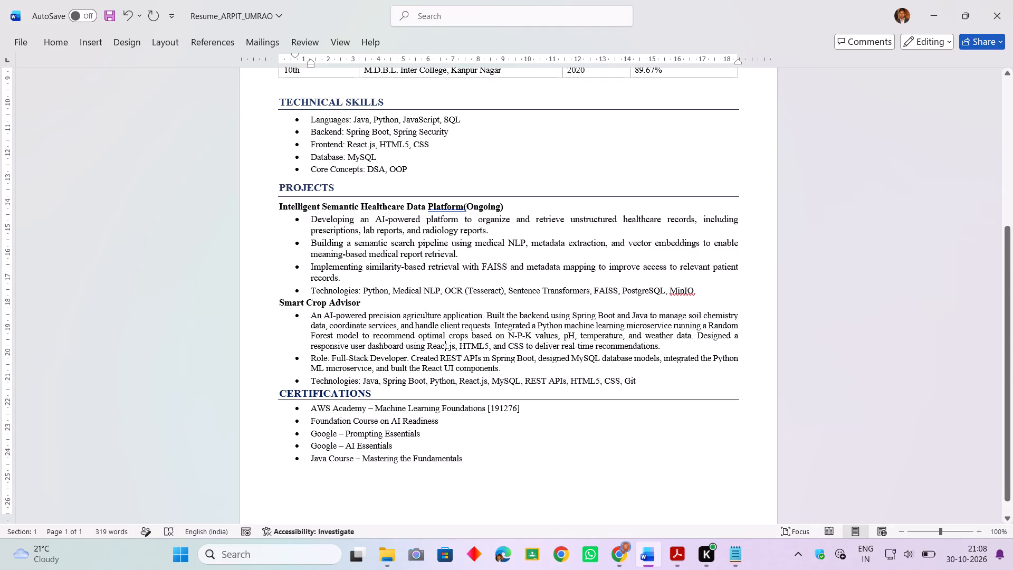
{"action": "scroll", "coordinate": [404, 314], "scroll_direction": "up", "scroll_amount": 9}
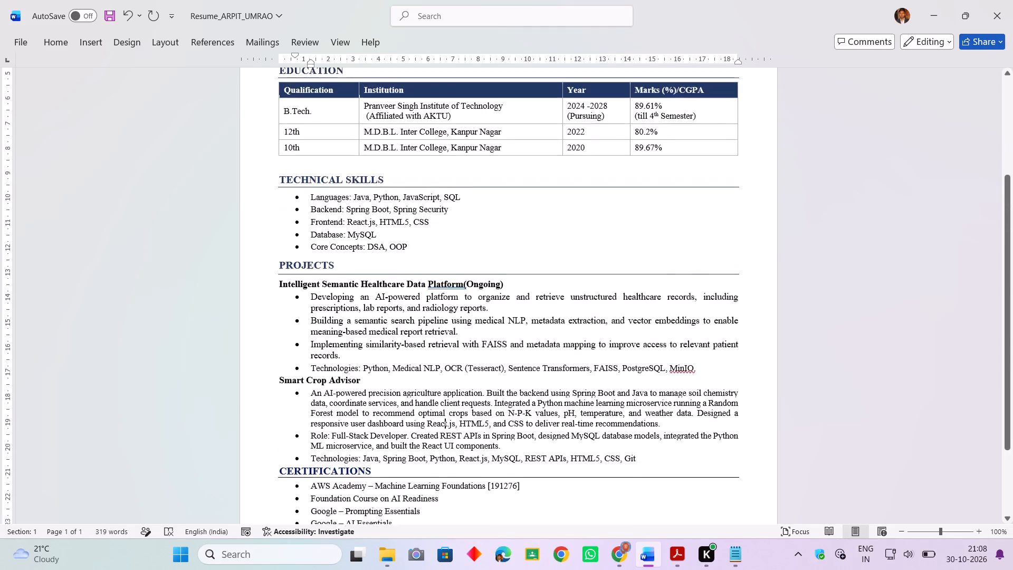
{"action": "scroll", "coordinate": [404, 313], "scroll_direction": "up", "scroll_amount": 17}
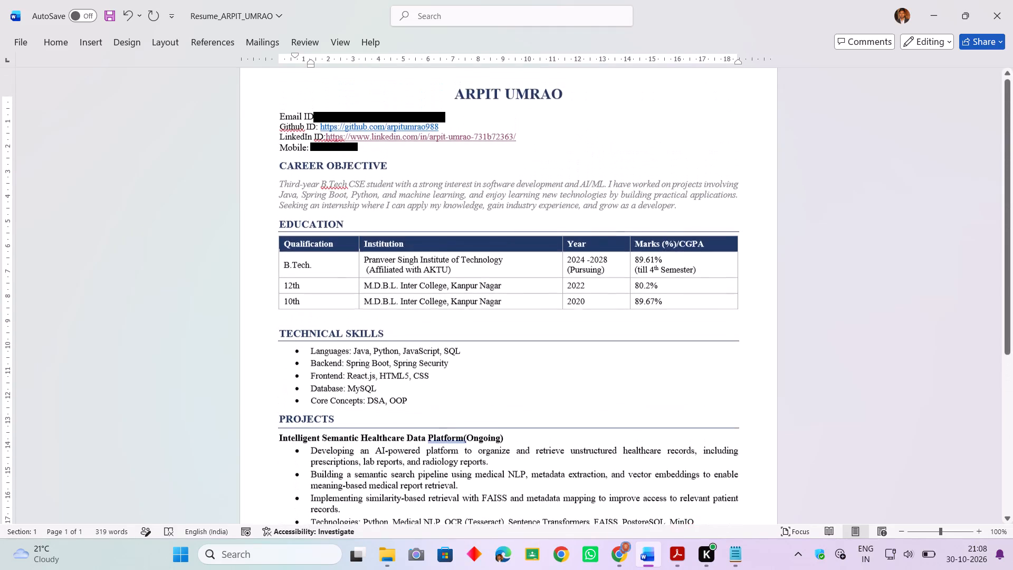
{"action": "scroll", "coordinate": [404, 313], "scroll_direction": "down", "scroll_amount": 7}
{"action": "scroll", "coordinate": [404, 313], "scroll_direction": "down", "scroll_amount": 14}
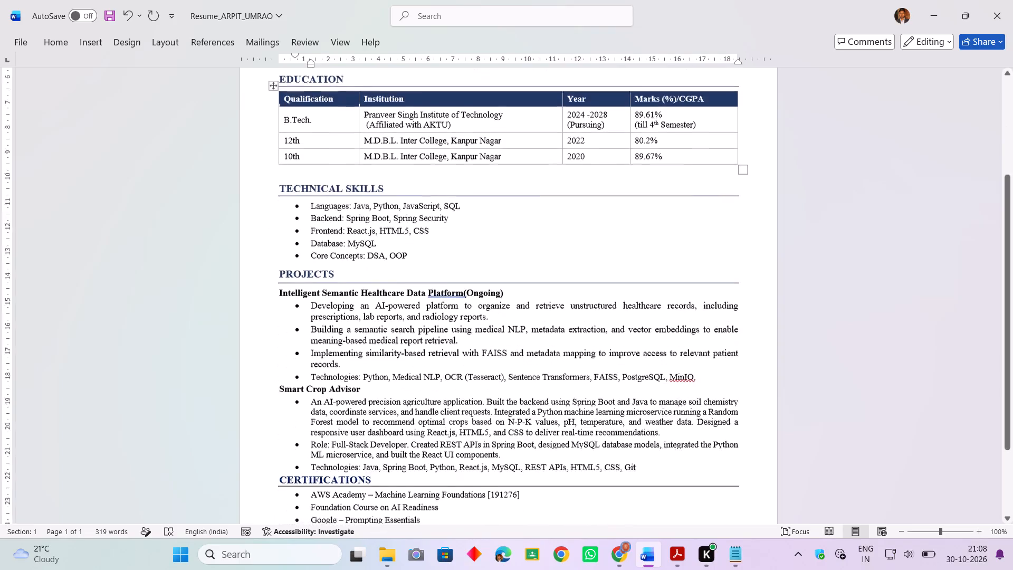
{"action": "scroll", "coordinate": [404, 313], "scroll_direction": "down", "scroll_amount": 3}
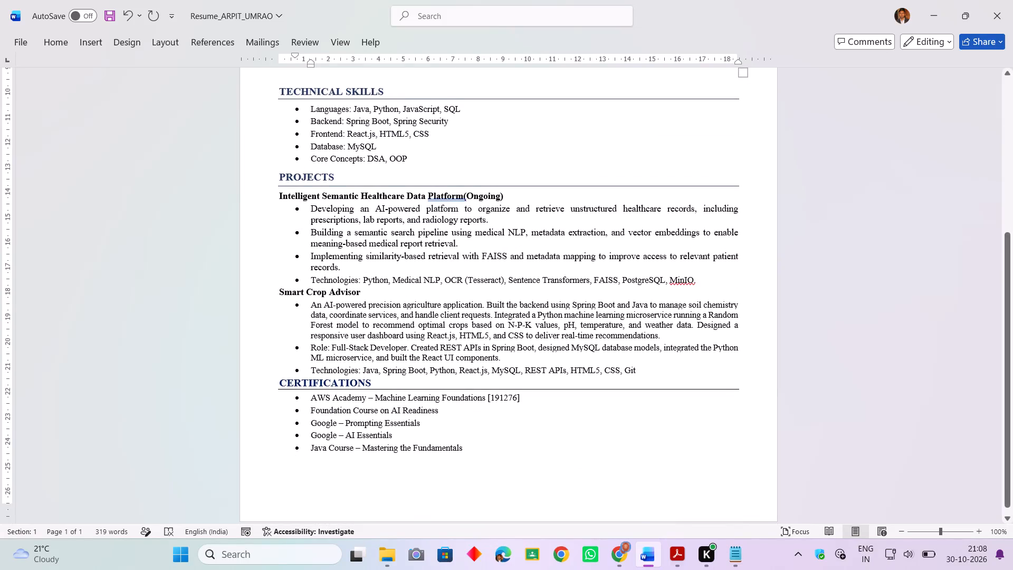
{"action": "scroll", "coordinate": [404, 313], "scroll_direction": "up", "scroll_amount": 17}
{"action": "scroll", "coordinate": [404, 313], "scroll_direction": "up", "scroll_amount": 5}
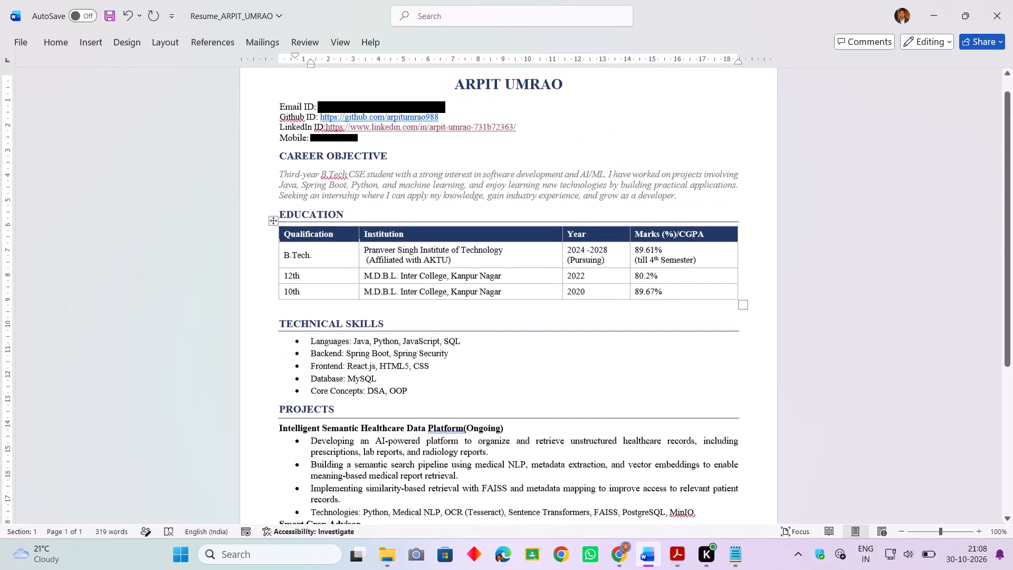
{"action": "scroll", "coordinate": [404, 313], "scroll_direction": "down", "scroll_amount": 3}
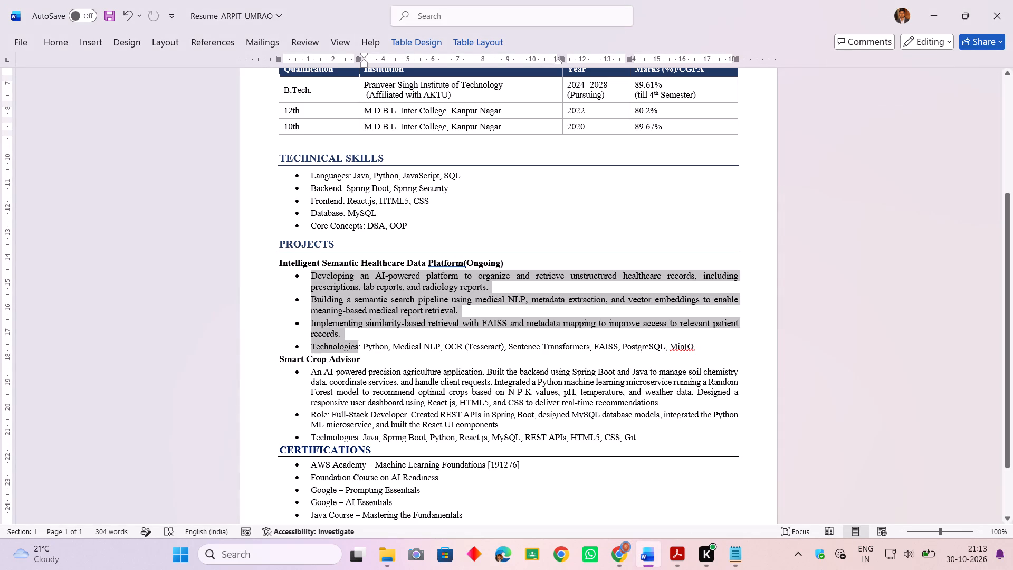
{"action": "left_click_drag", "start_coordinate": [374, 350], "coordinate": [709, 345]}
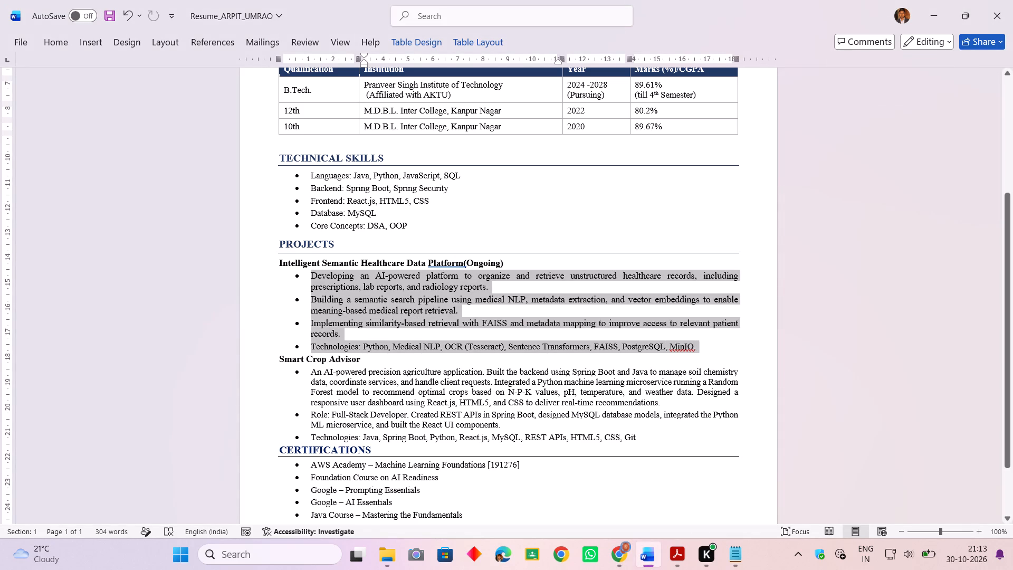
{"action": "left_click_drag", "start_coordinate": [709, 345], "coordinate": [710, 345]}
{"action": "key", "text": "ctrl+v"}
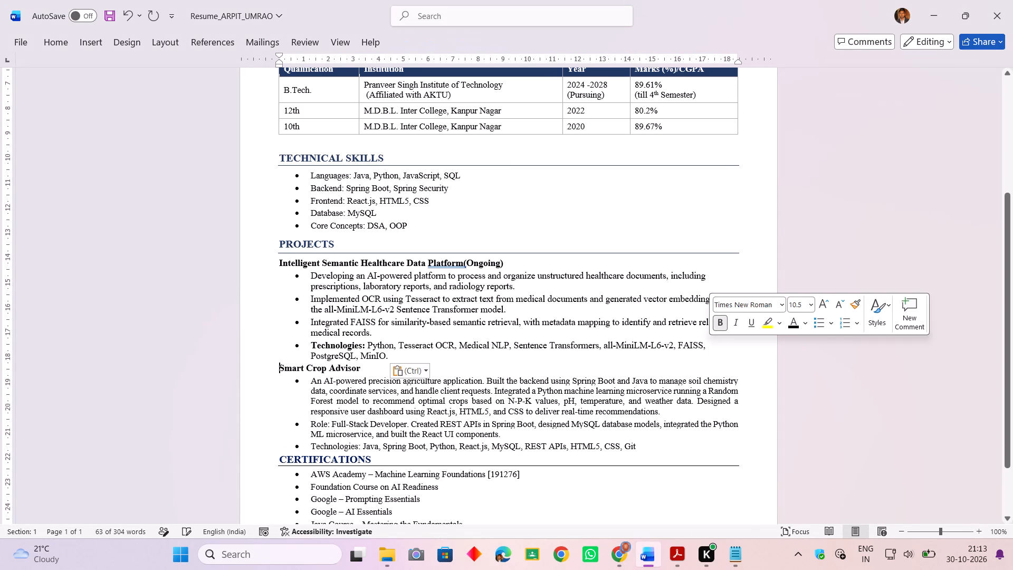
{"action": "left_click", "coordinate": [528, 329]}
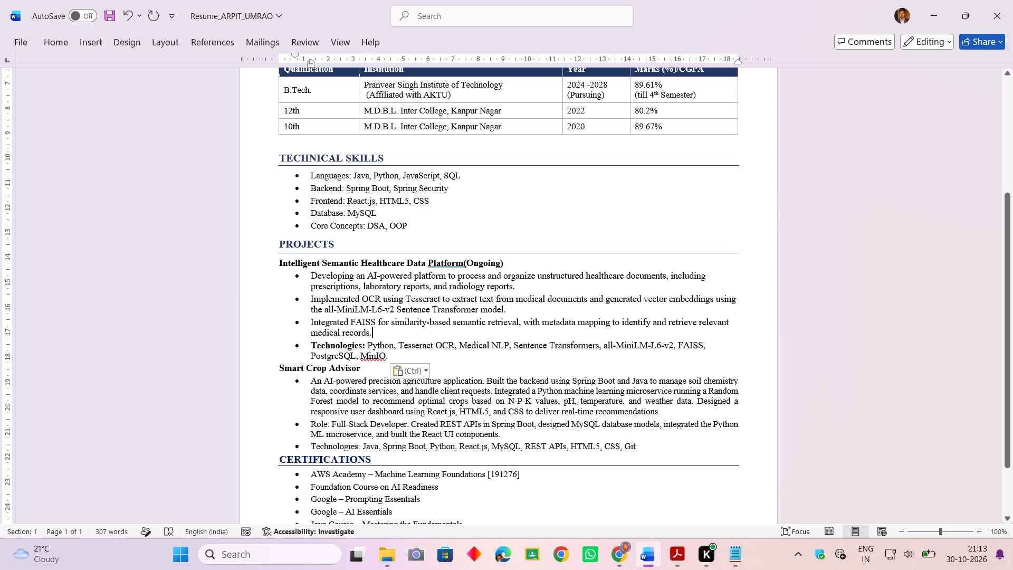
Switch back to the ChatGPT conversation in Chrome to get the refined Smart Crop Advisor description.
{"action": "key", "text": "alt+Tab"}
{"action": "left_click", "coordinate": [440, 326]}
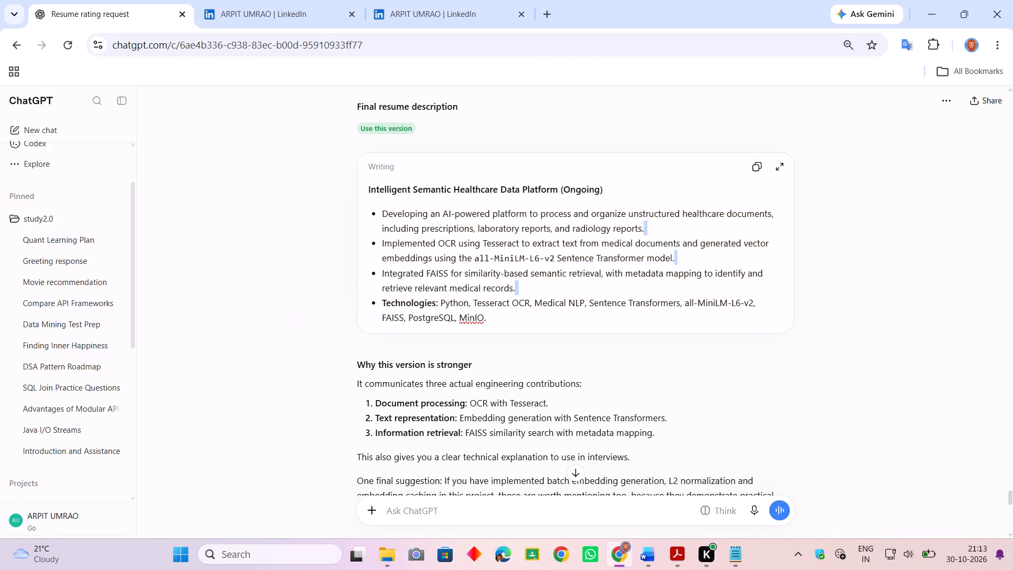
{"action": "key", "text": "alt+Tab"}
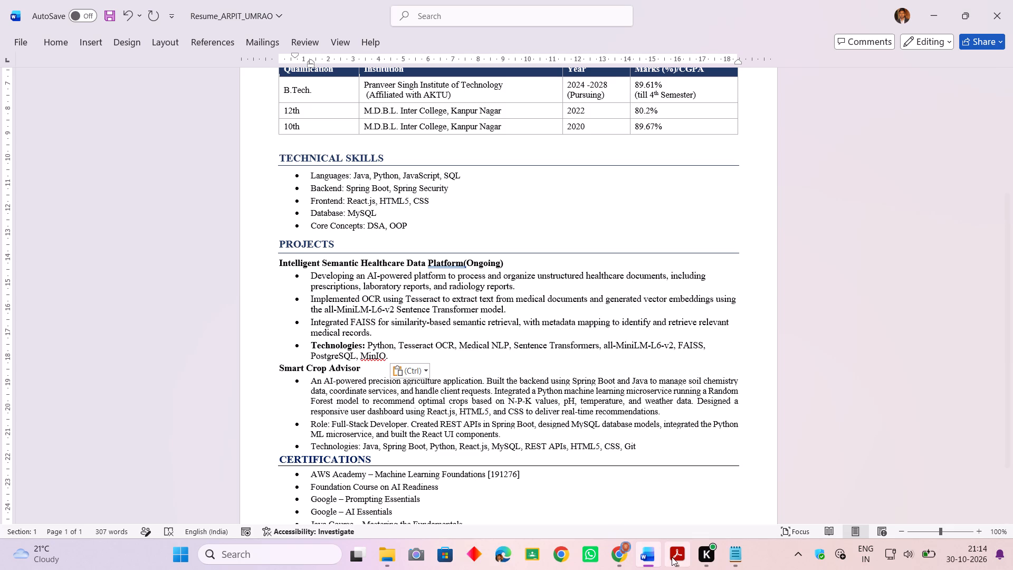
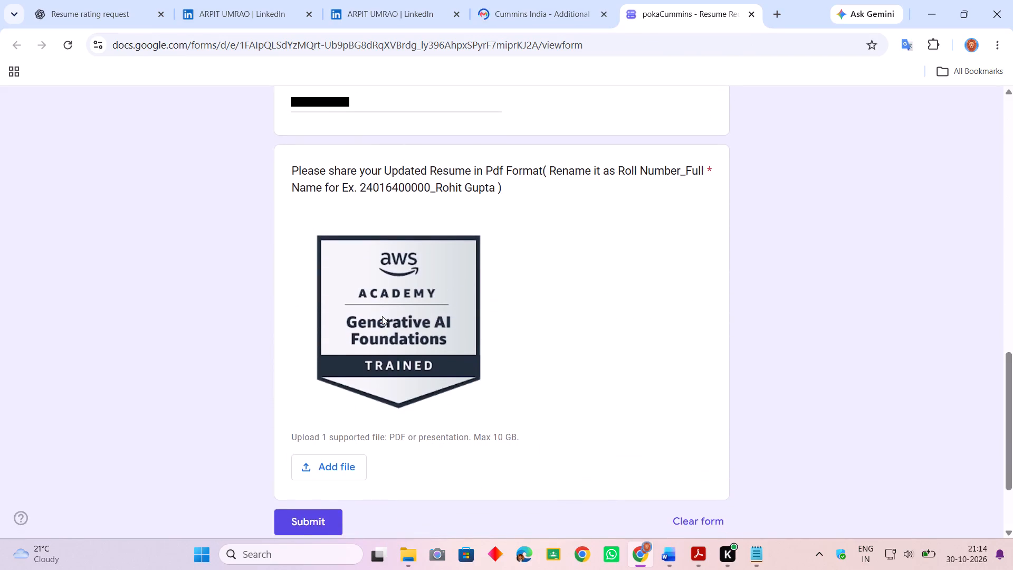
Review the pokaCummins - Resume Required form for its submission instructions, deadline and resume PDF naming and upload requirements.
{"action": "scroll", "coordinate": [382, 316], "scroll_direction": "up", "scroll_amount": 4}
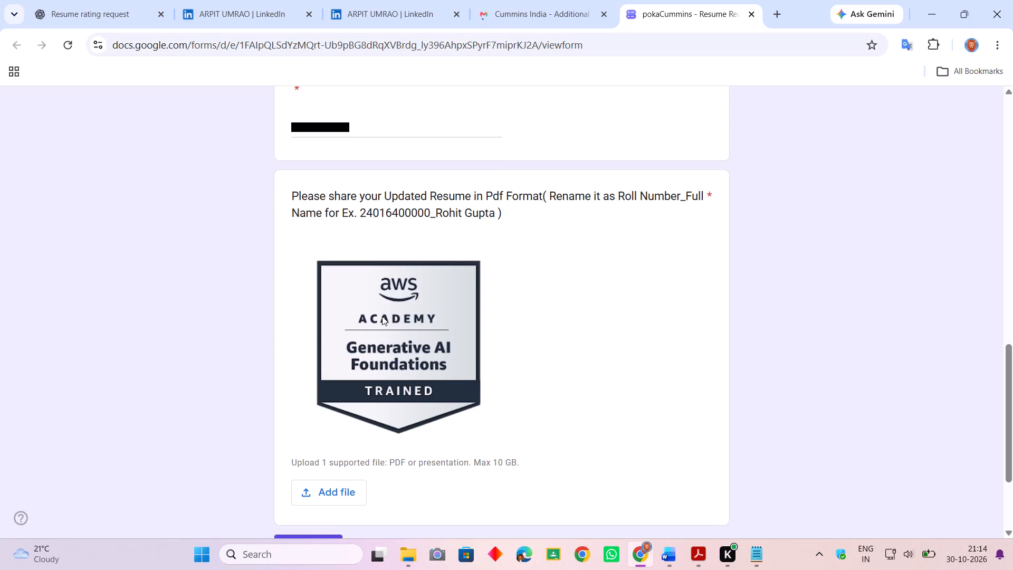
{"action": "scroll", "coordinate": [382, 316], "scroll_direction": "up", "scroll_amount": 5}
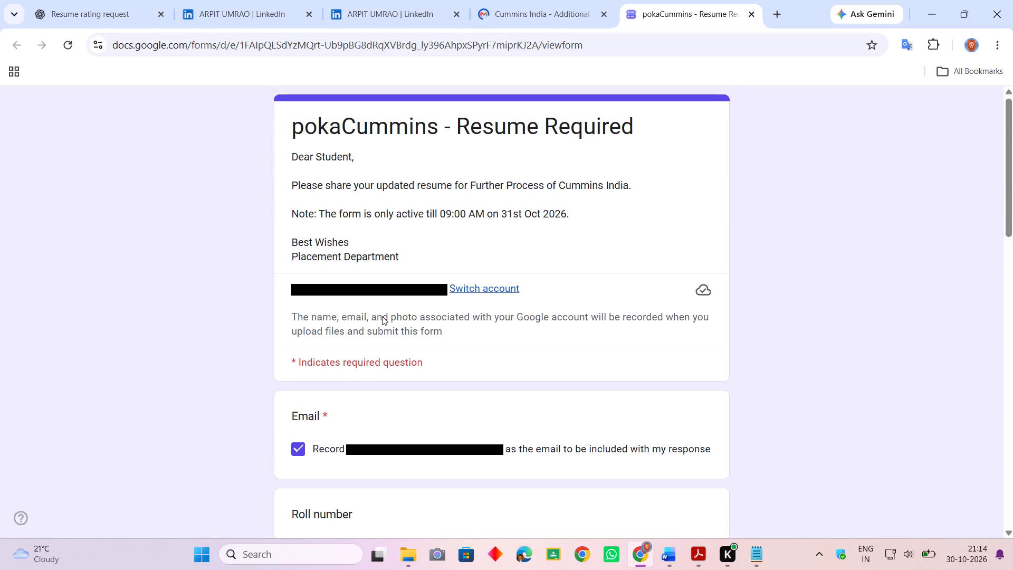
{"action": "scroll", "coordinate": [382, 316], "scroll_direction": "up", "scroll_amount": 1}
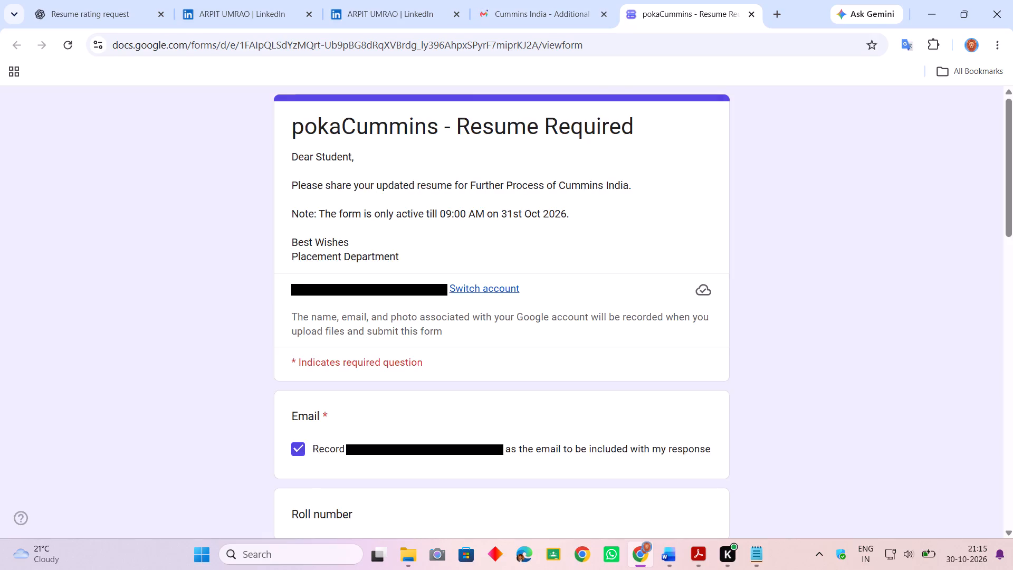
{"action": "scroll", "coordinate": [500, 317], "scroll_direction": "down", "scroll_amount": 8}
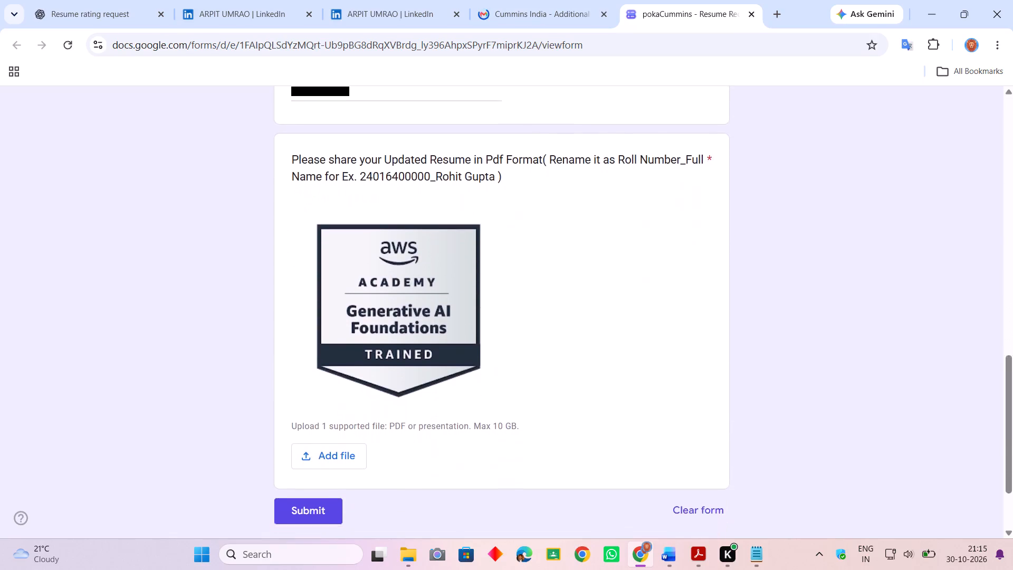
{"action": "scroll", "coordinate": [500, 317], "scroll_direction": "up", "scroll_amount": 5}
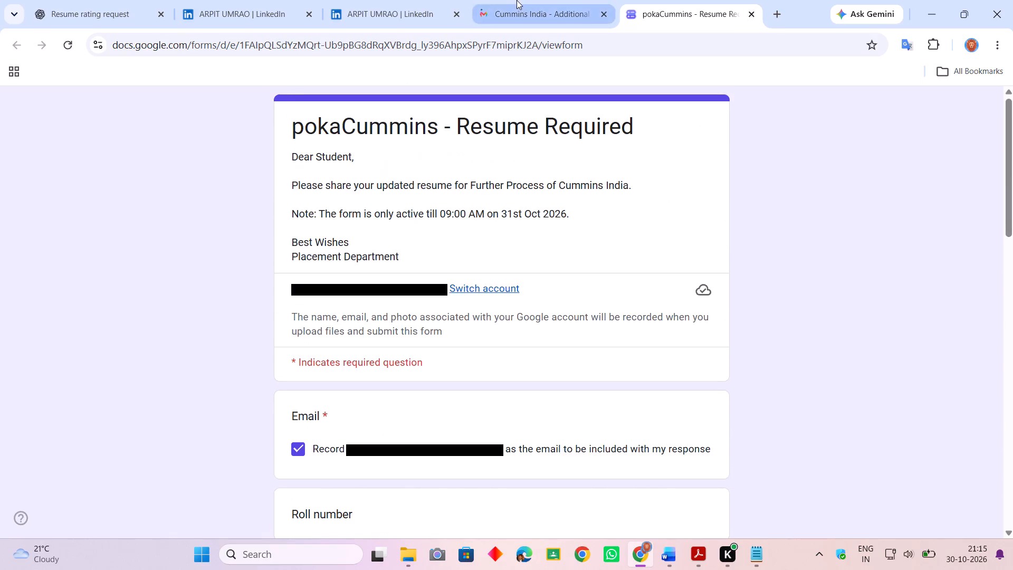
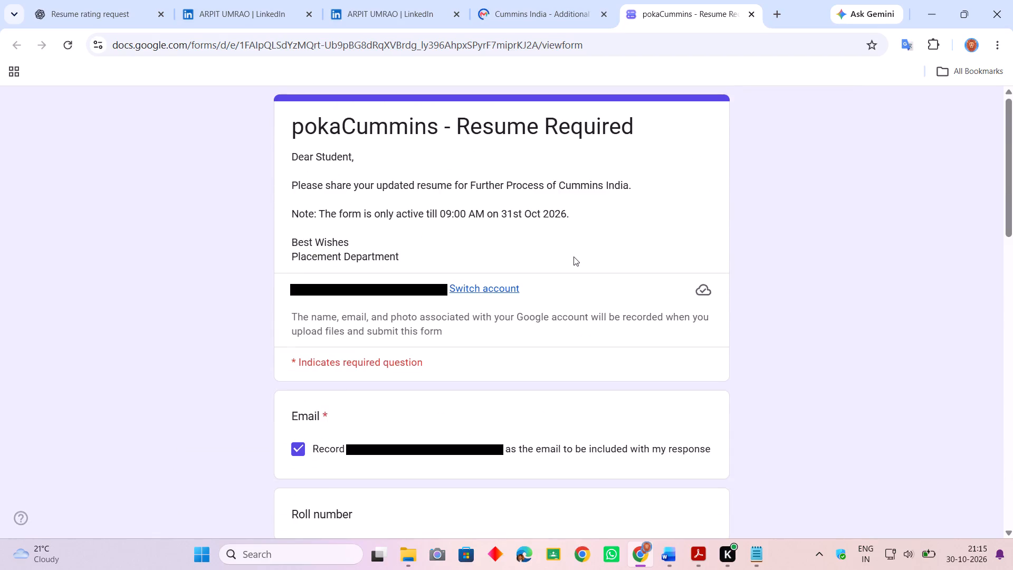
Review the entries already filled in on the Cummins "Resume Required" Google Form.
{"action": "scroll", "coordinate": [574, 256], "scroll_direction": "down", "scroll_amount": 3}
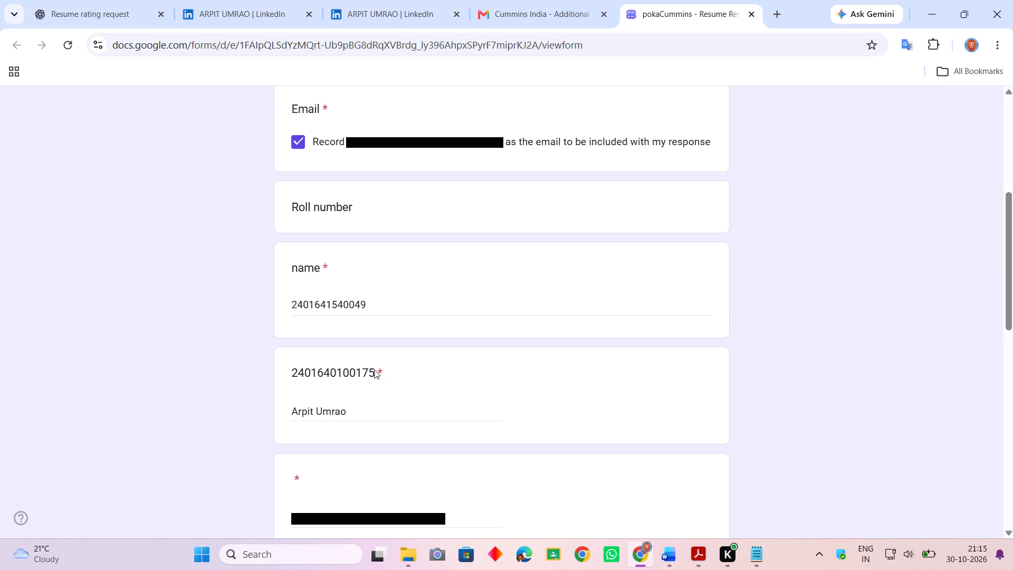
Review the filled-in Cummins resume form, checking the roll number and name entries and the updated resume's PDF upload and naming instructions.
{"action": "left_click_drag", "start_coordinate": [374, 369], "coordinate": [285, 374]}
{"action": "left_click", "coordinate": [420, 385]}
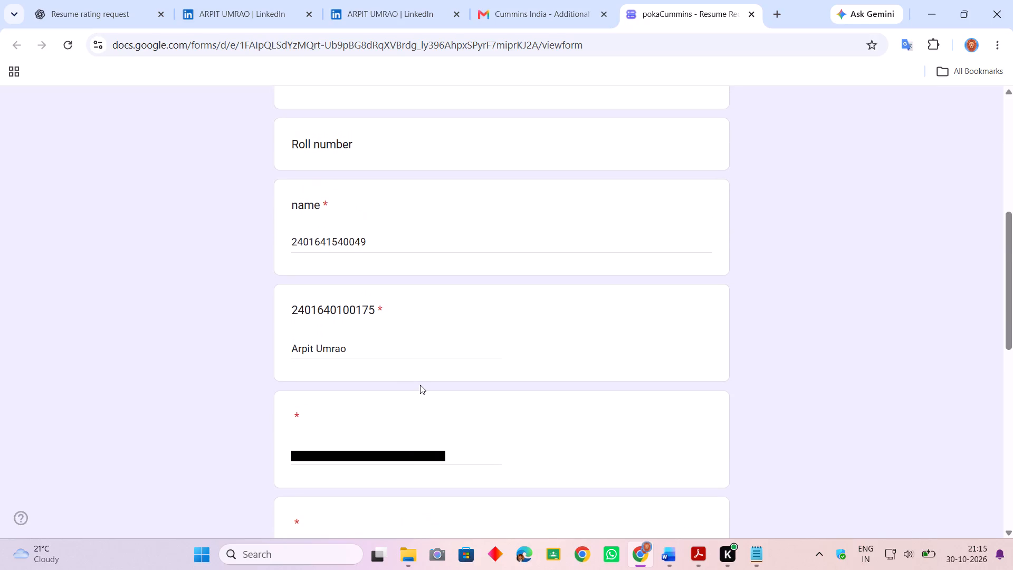
{"action": "scroll", "coordinate": [420, 385], "scroll_direction": "down", "scroll_amount": 3}
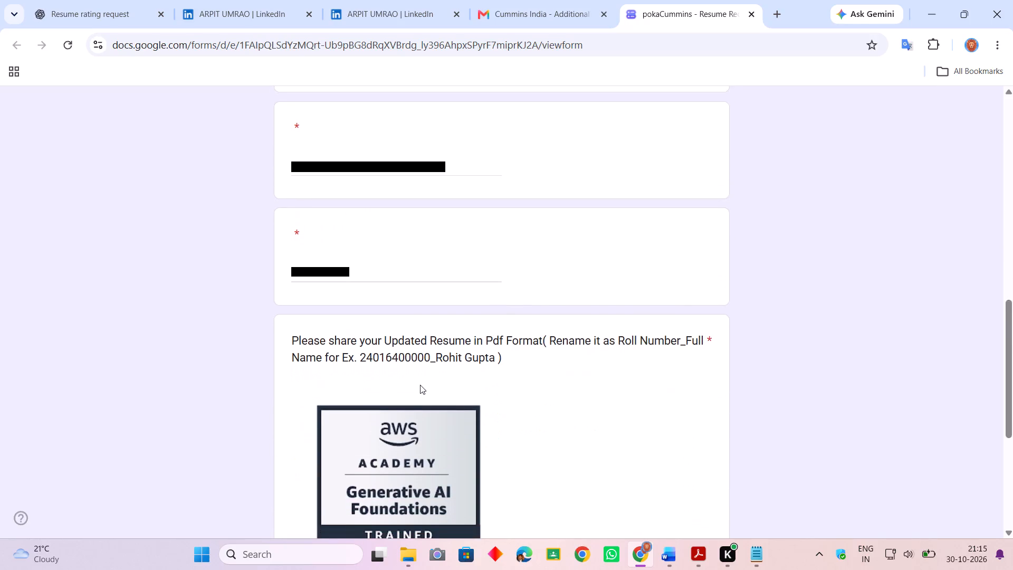
{"action": "scroll", "coordinate": [420, 385], "scroll_direction": "up", "scroll_amount": 4}
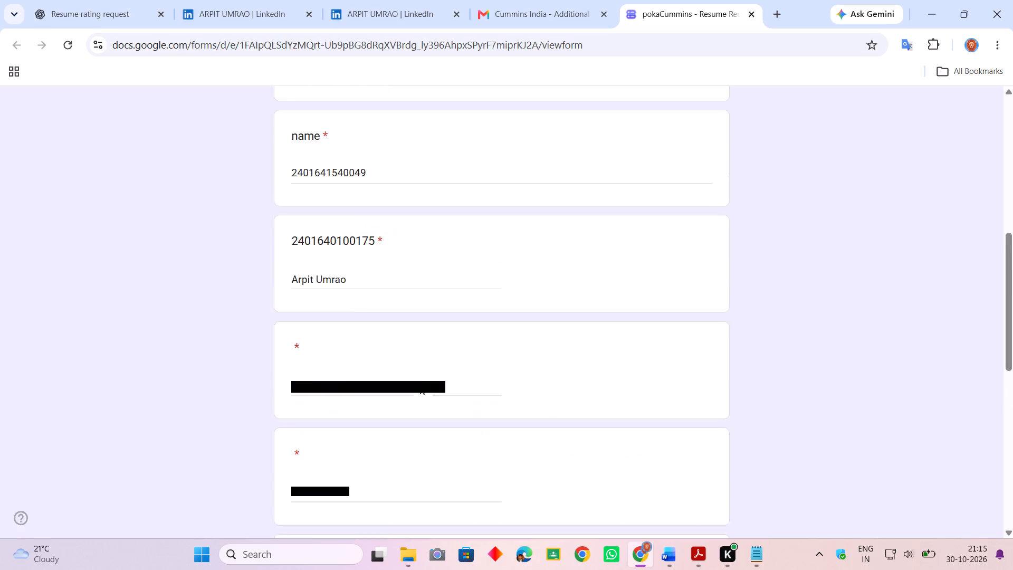
Recheck the Cummins resume form from its introduction and submission deadline through the filled-in entries to the resume and certificate upload sections.
{"action": "scroll", "coordinate": [420, 385], "scroll_direction": "up", "scroll_amount": 3}
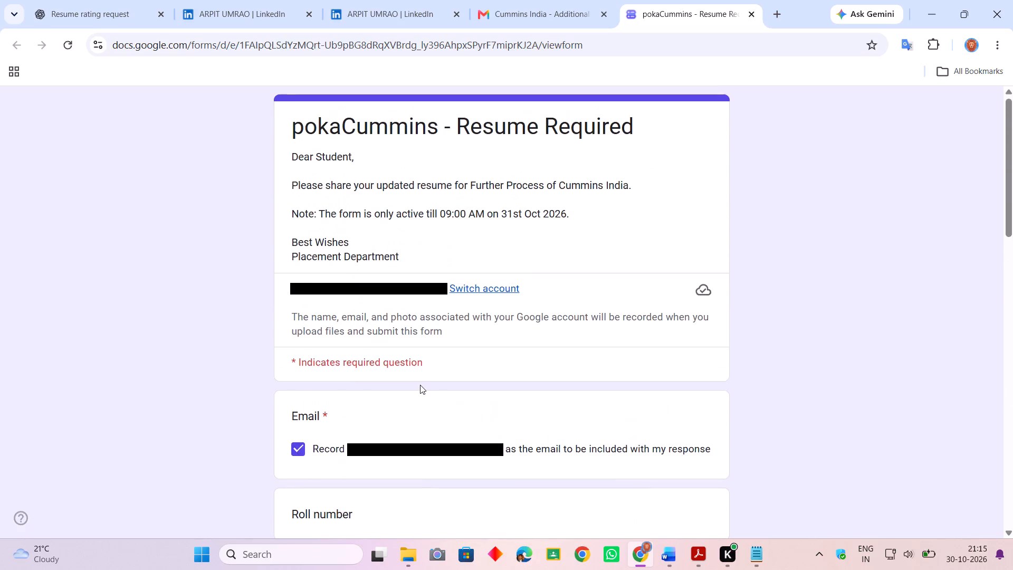
{"action": "scroll", "coordinate": [553, 408], "scroll_direction": "down", "scroll_amount": 7}
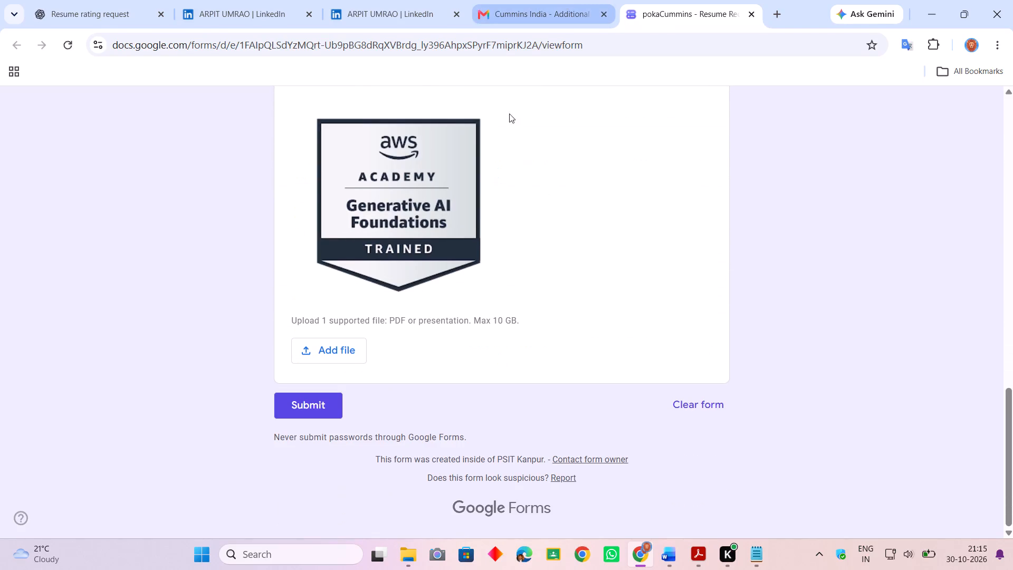
{"action": "scroll", "coordinate": [463, 255], "scroll_direction": "up", "scroll_amount": 7}
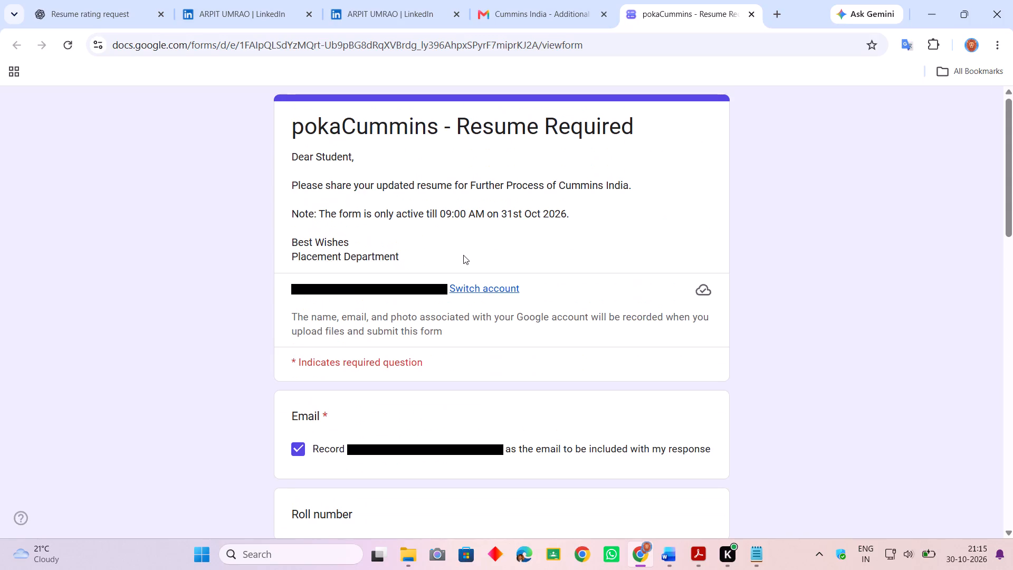
{"action": "scroll", "coordinate": [463, 255], "scroll_direction": "down", "scroll_amount": 4}
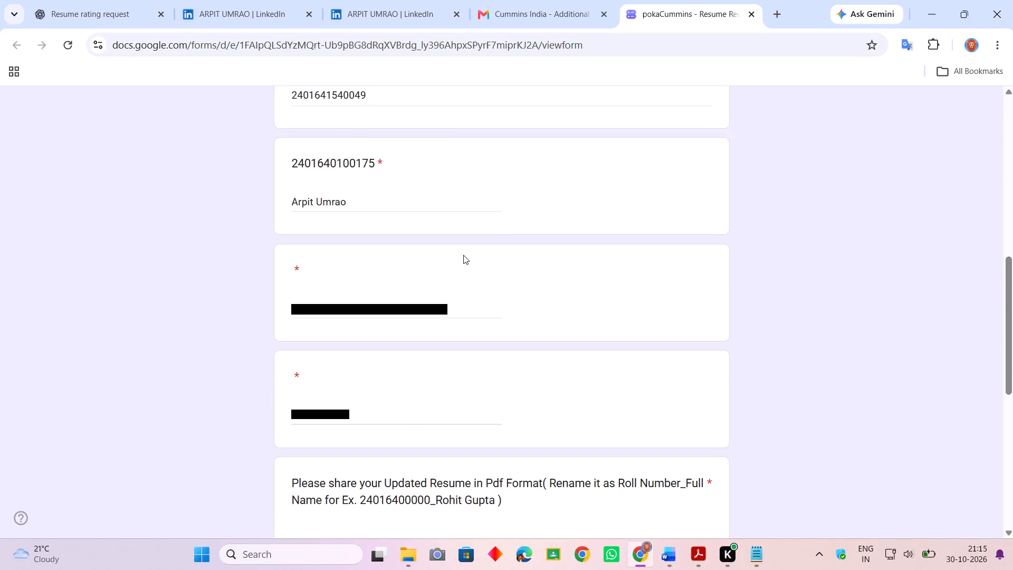
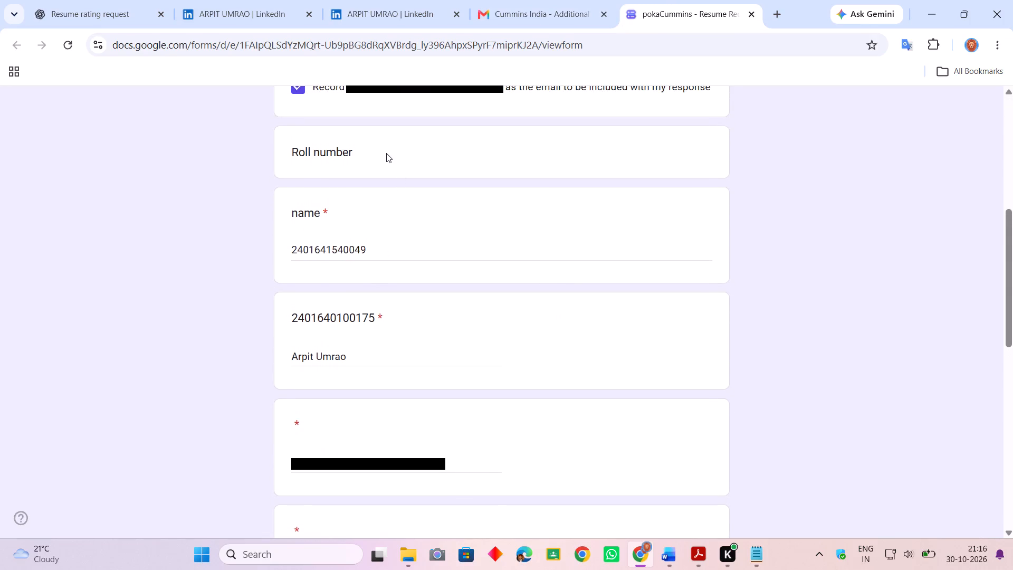
{"action": "scroll", "coordinate": [386, 153], "scroll_direction": "up", "scroll_amount": 2}
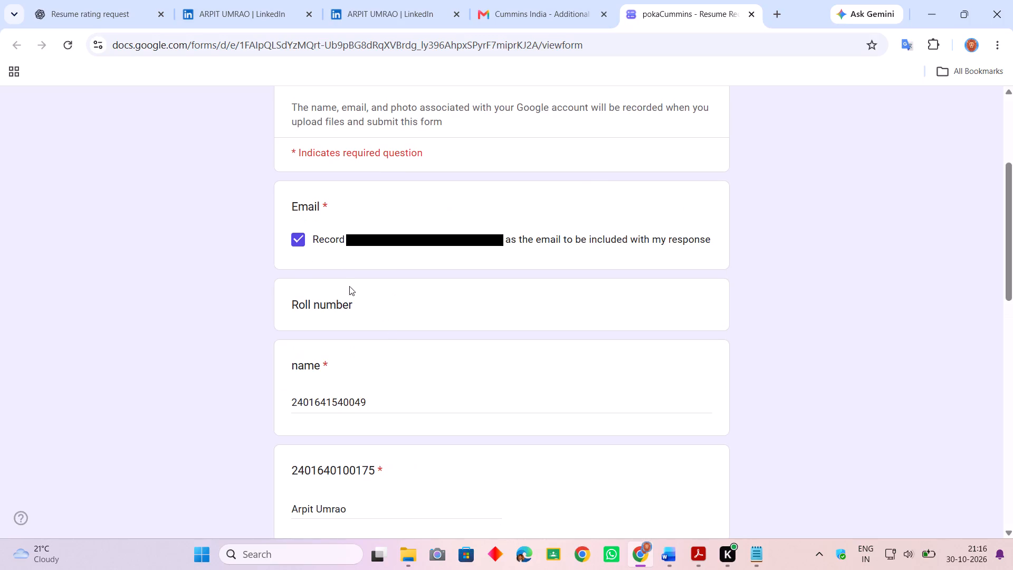
{"action": "scroll", "coordinate": [341, 278], "scroll_direction": "down", "scroll_amount": 1}
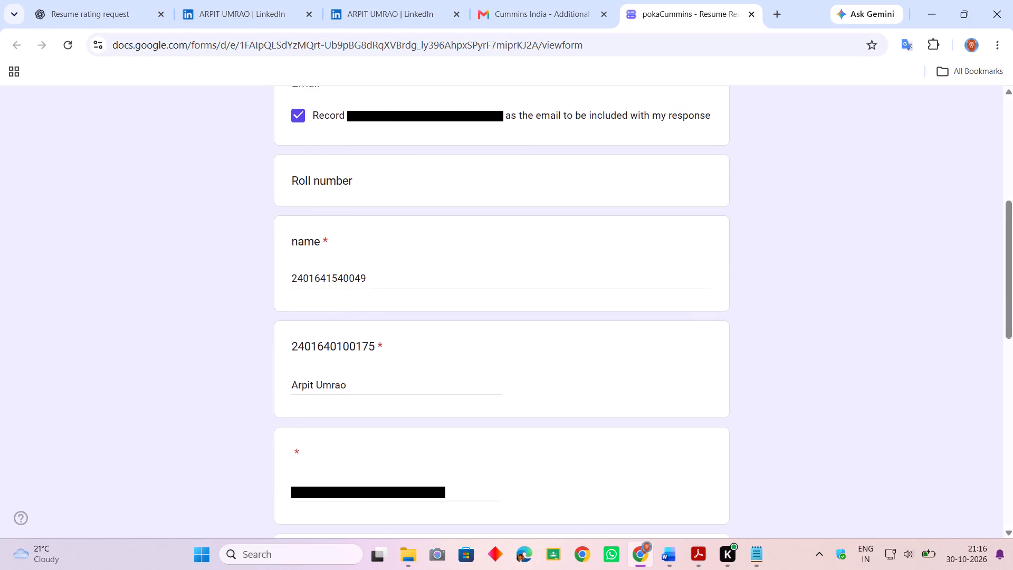
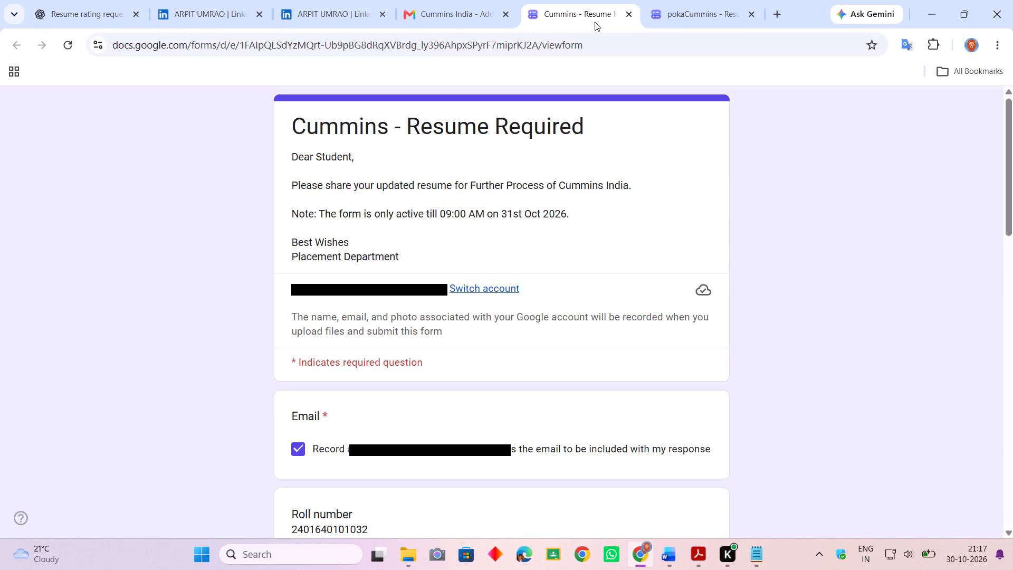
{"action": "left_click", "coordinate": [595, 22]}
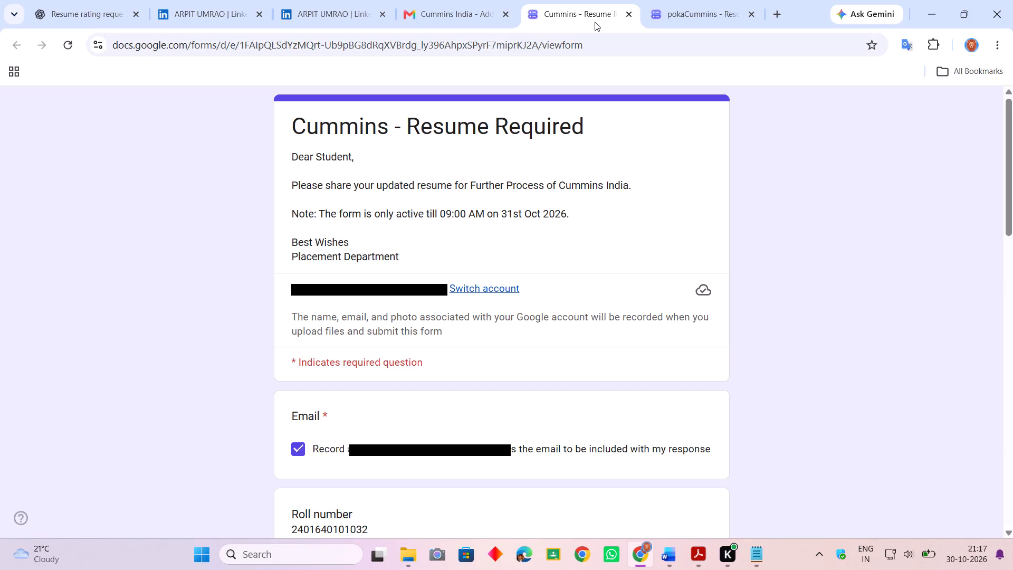
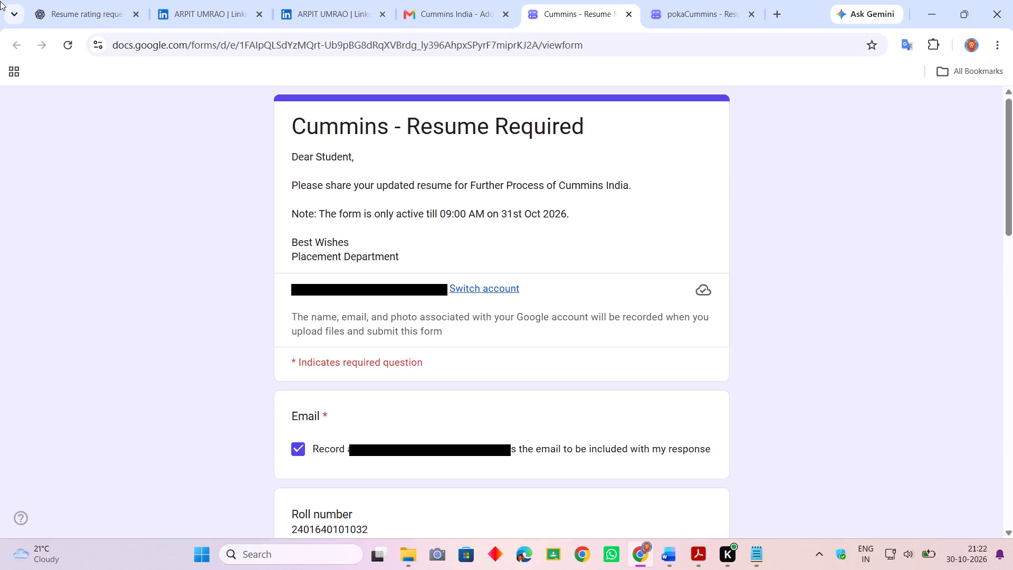
Review the Cummins resume form down to the updated resume question, checking its PDF format, file naming and upload requirements.
{"action": "left_click", "coordinate": [470, 260]}
{"action": "scroll", "coordinate": [485, 254], "scroll_direction": "down", "scroll_amount": 20}
{"action": "scroll", "coordinate": [485, 254], "scroll_direction": "down", "scroll_amount": 12}
{"action": "left_click", "coordinate": [896, 195]}
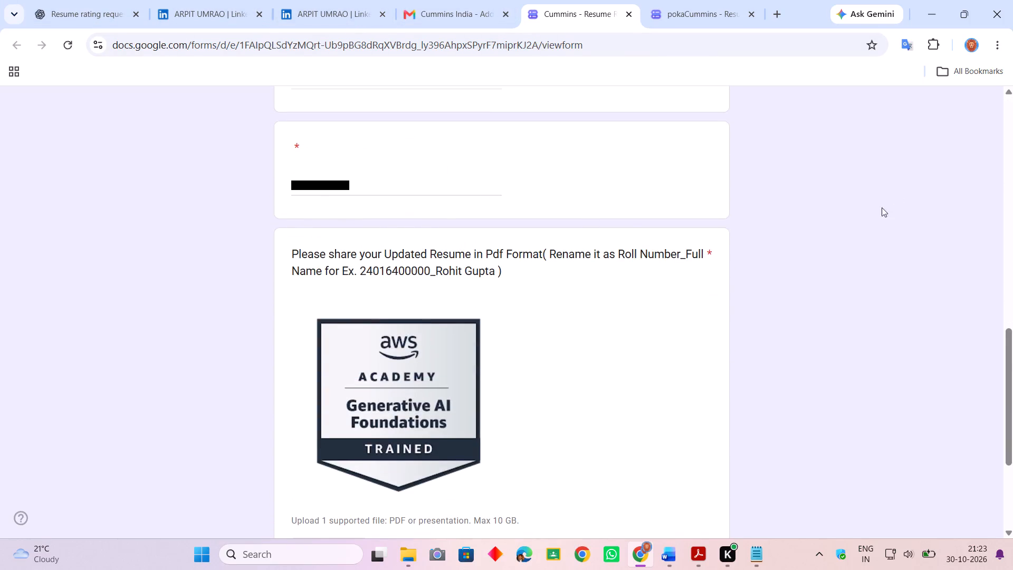
{"action": "scroll", "coordinate": [644, 375], "scroll_direction": "down", "scroll_amount": 5}
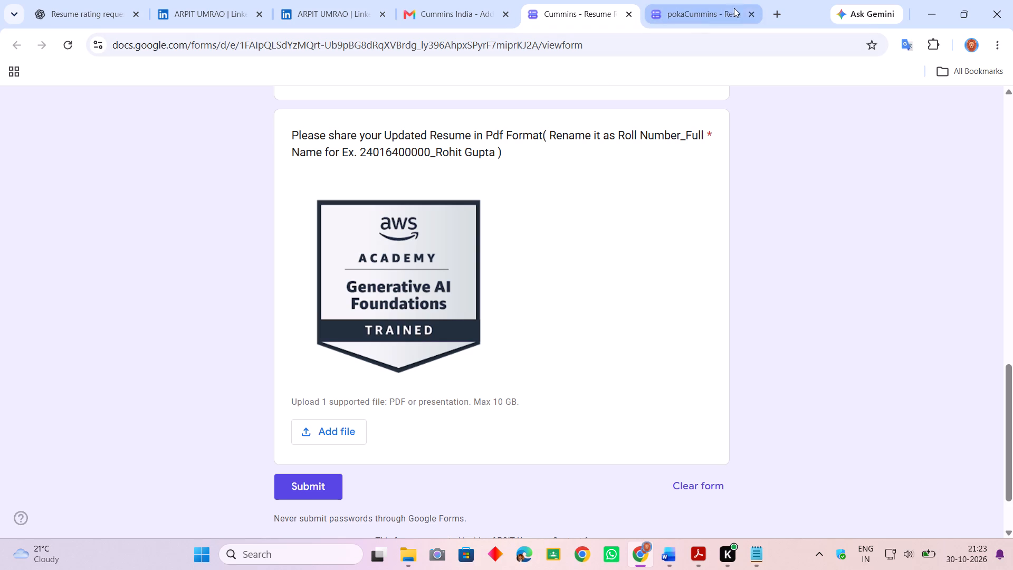
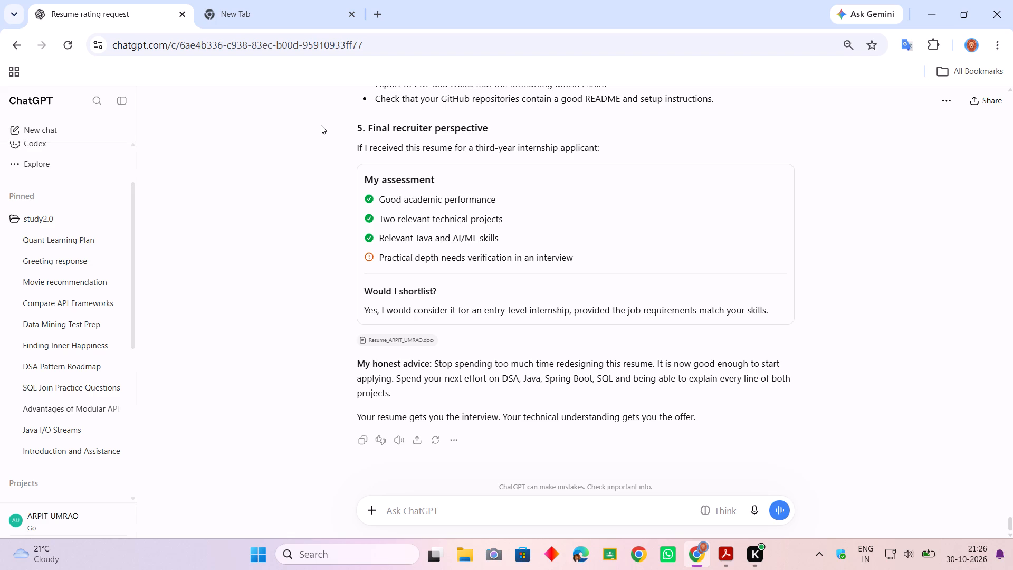
Open Google Drive in the empty browser tab and go to My Drive.
{"action": "left_click", "coordinate": [254, 11]}
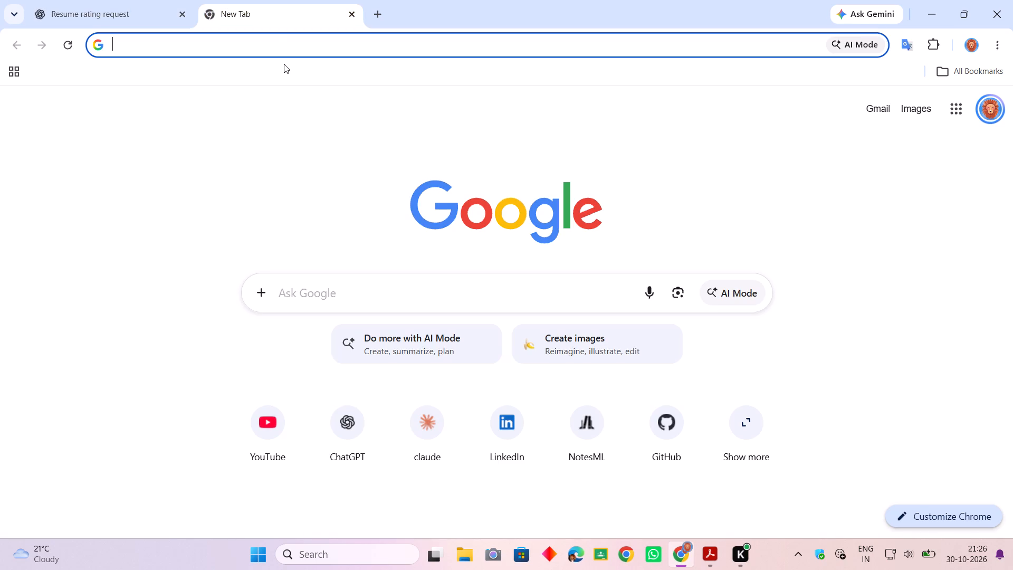
{"action": "type", "text": "drive"}
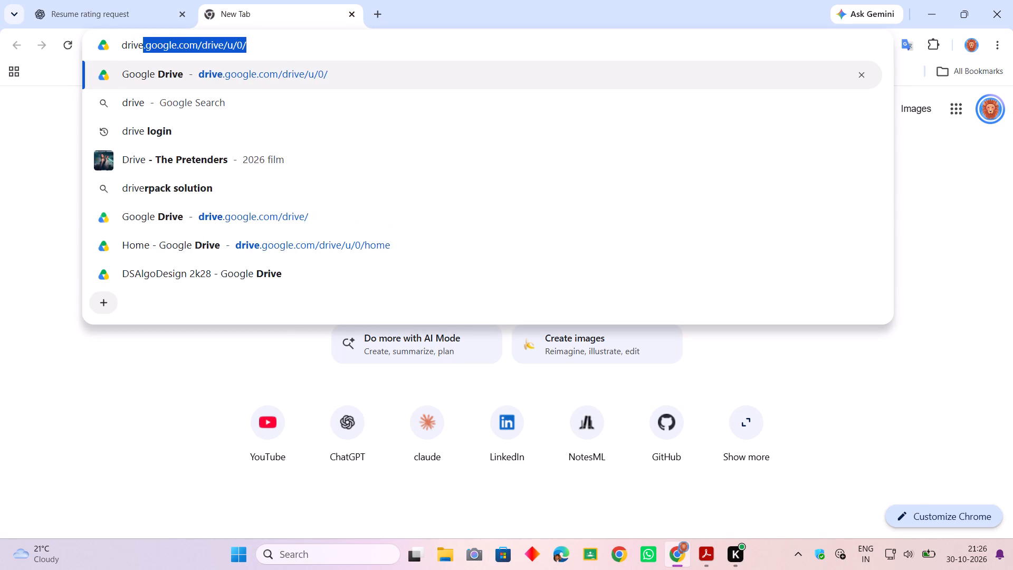
{"action": "key", "text": "Return"}
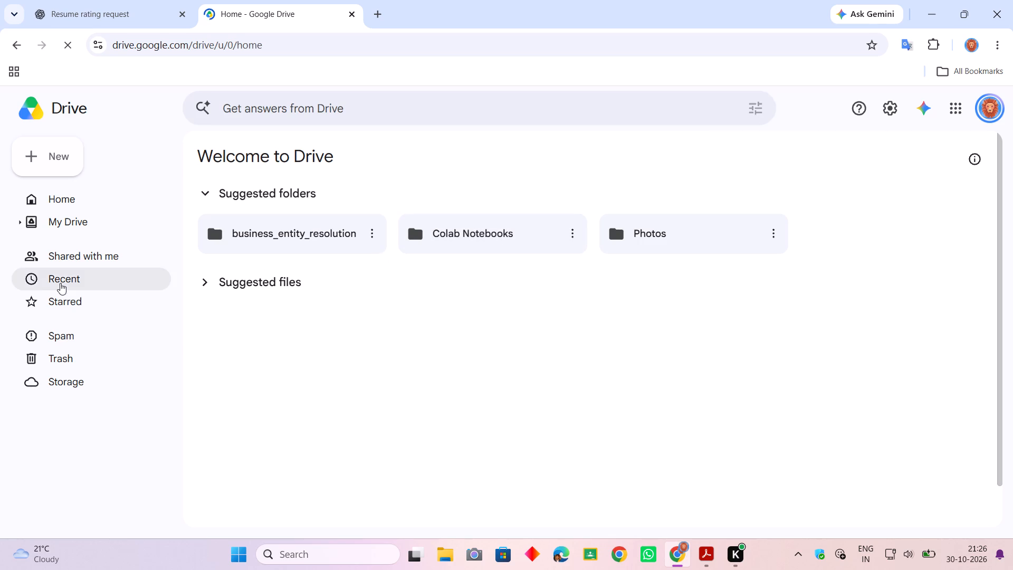
{"action": "left_click", "coordinate": [72, 261]}
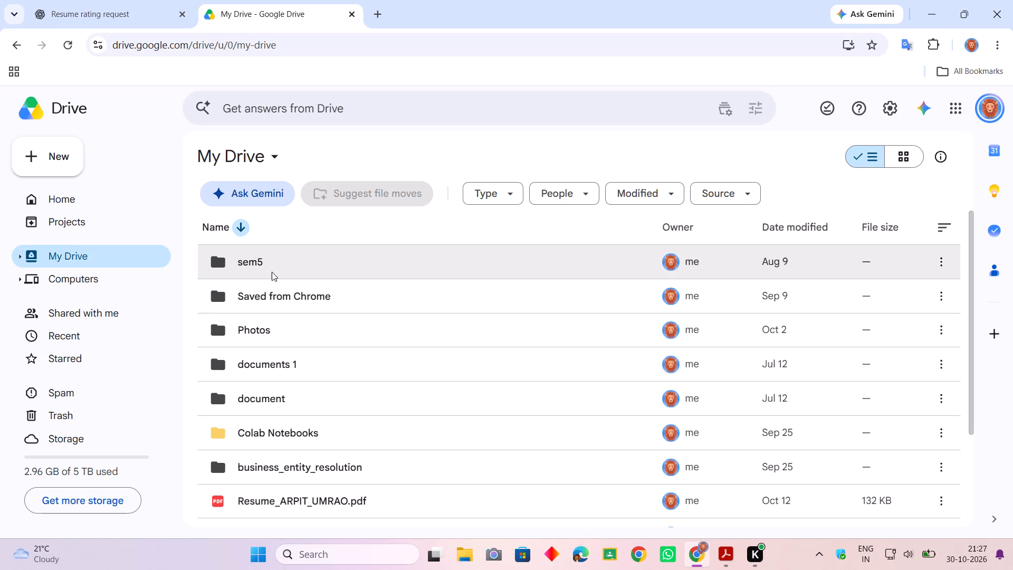
Move the old resume PDF in My Drive to the trash.
{"action": "scroll", "coordinate": [269, 405], "scroll_direction": "down", "scroll_amount": 6}
{"action": "scroll", "coordinate": [269, 405], "scroll_direction": "up", "scroll_amount": 4}
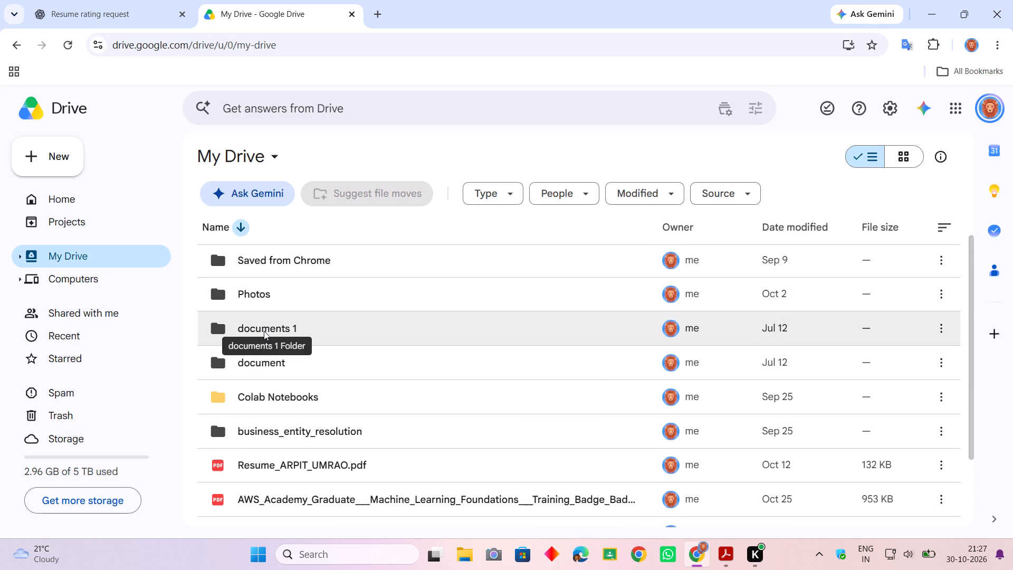
{"action": "scroll", "coordinate": [272, 377], "scroll_direction": "down", "scroll_amount": 3}
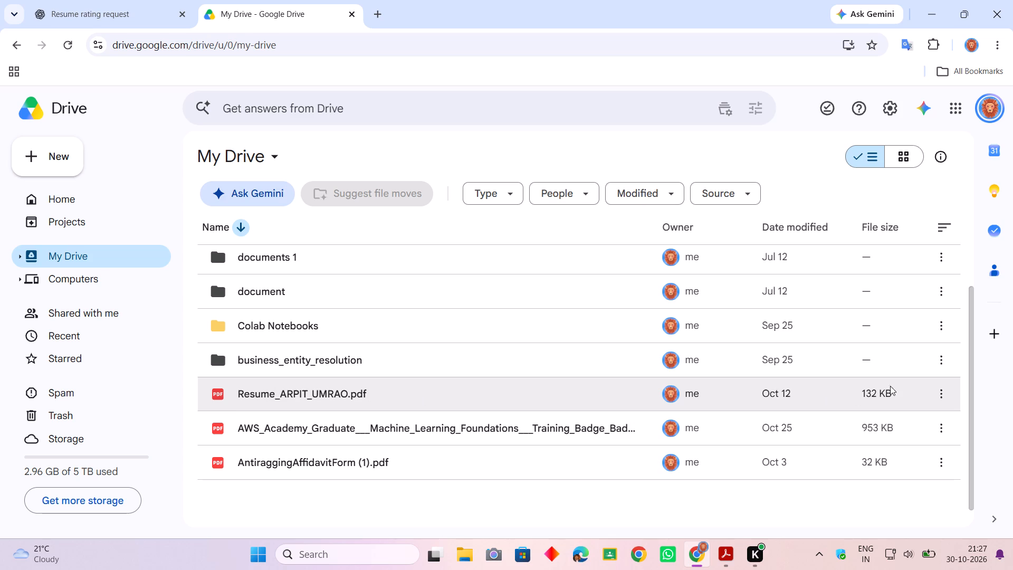
{"action": "left_click", "coordinate": [943, 394]}
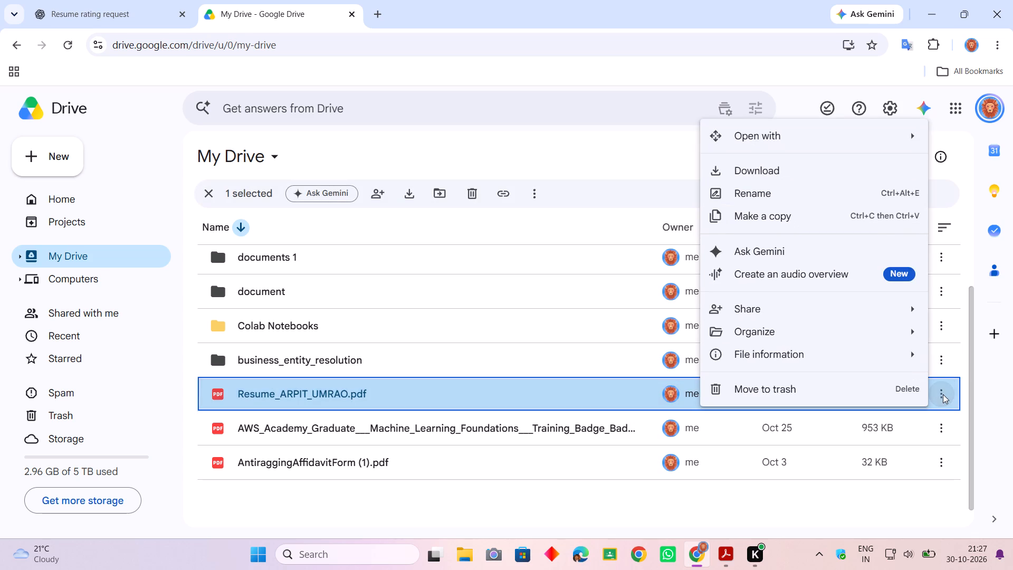
{"action": "left_click", "coordinate": [795, 394]}
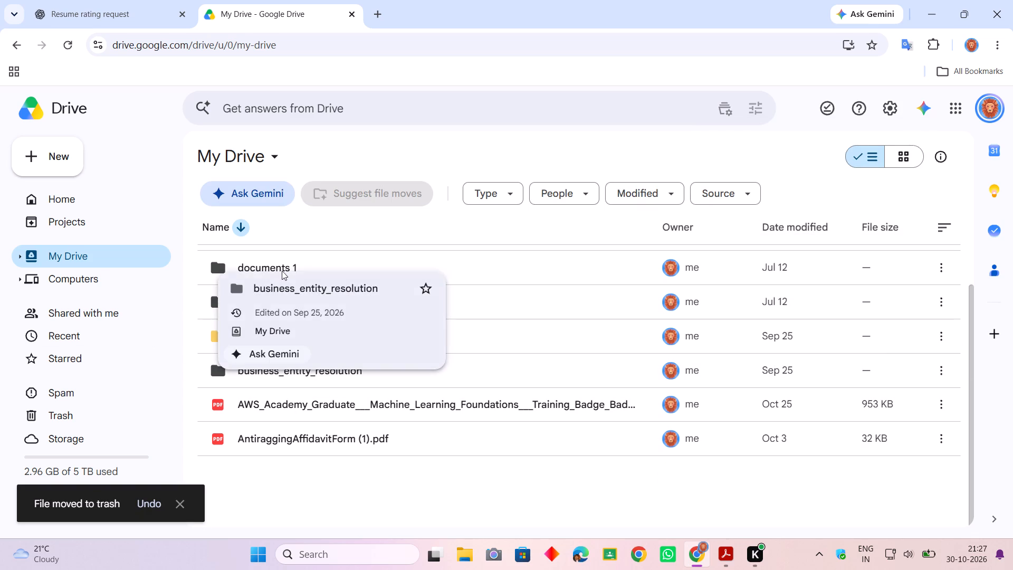
Look for the resume folder in the My Drive folders and open it inside the document folder.
{"action": "scroll", "coordinate": [282, 270], "scroll_direction": "up", "scroll_amount": 6}
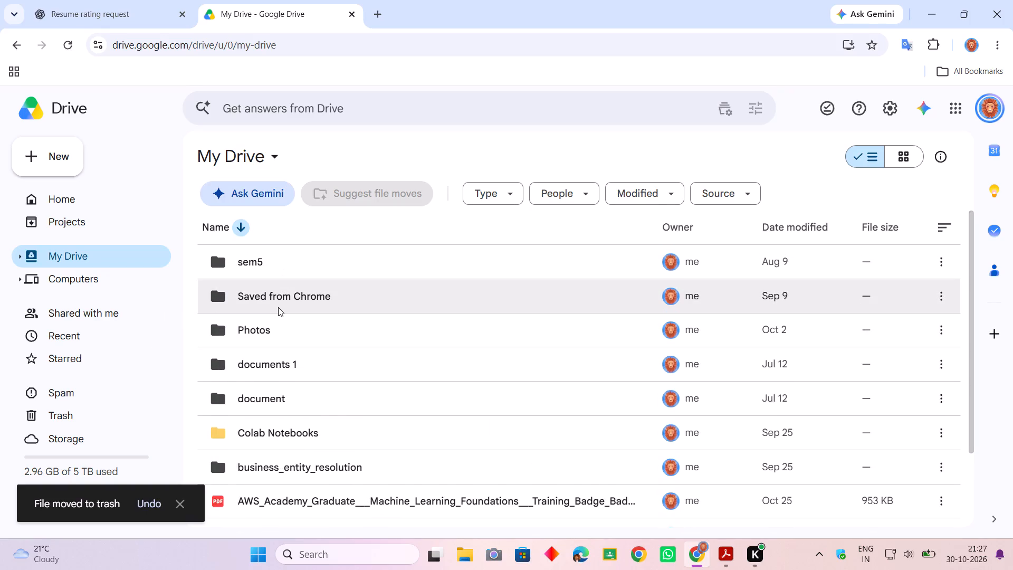
{"action": "double_click", "coordinate": [253, 369]}
{"action": "scroll", "coordinate": [262, 306], "scroll_direction": "down", "scroll_amount": 9}
{"action": "scroll", "coordinate": [263, 303], "scroll_direction": "up", "scroll_amount": 7}
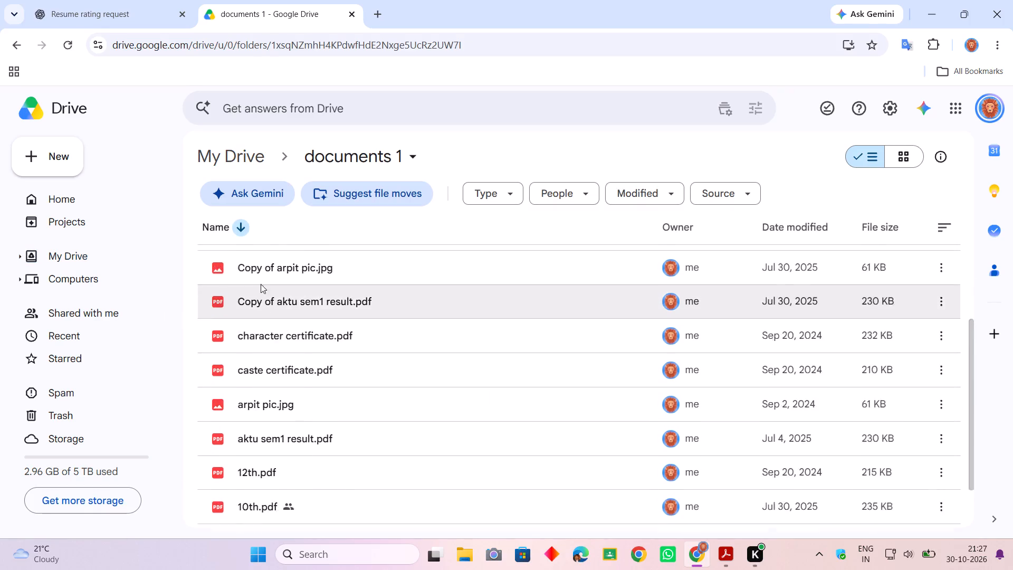
{"action": "left_click", "coordinate": [248, 151]}
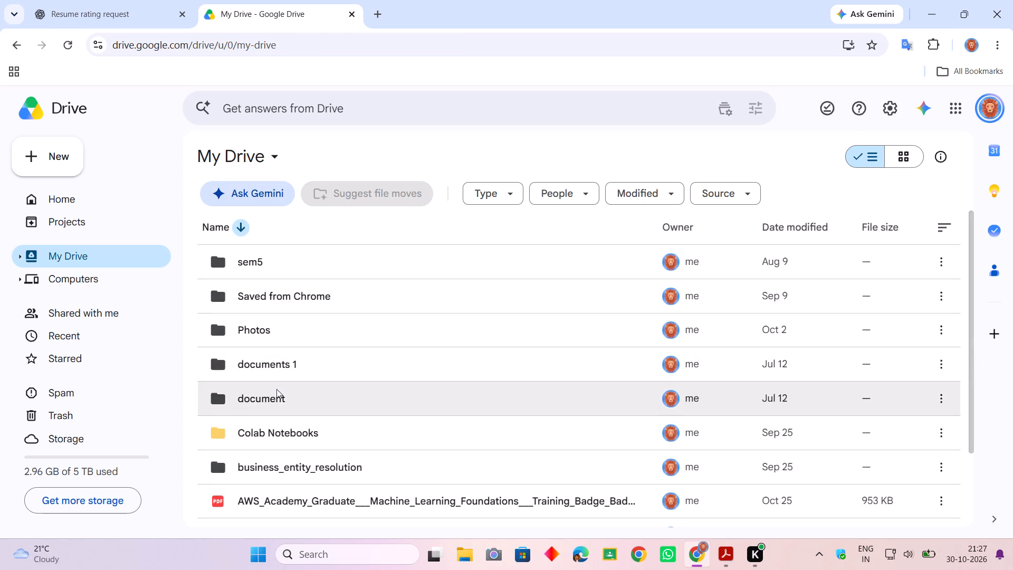
{"action": "double_click", "coordinate": [277, 397]}
{"action": "double_click", "coordinate": [273, 296]}
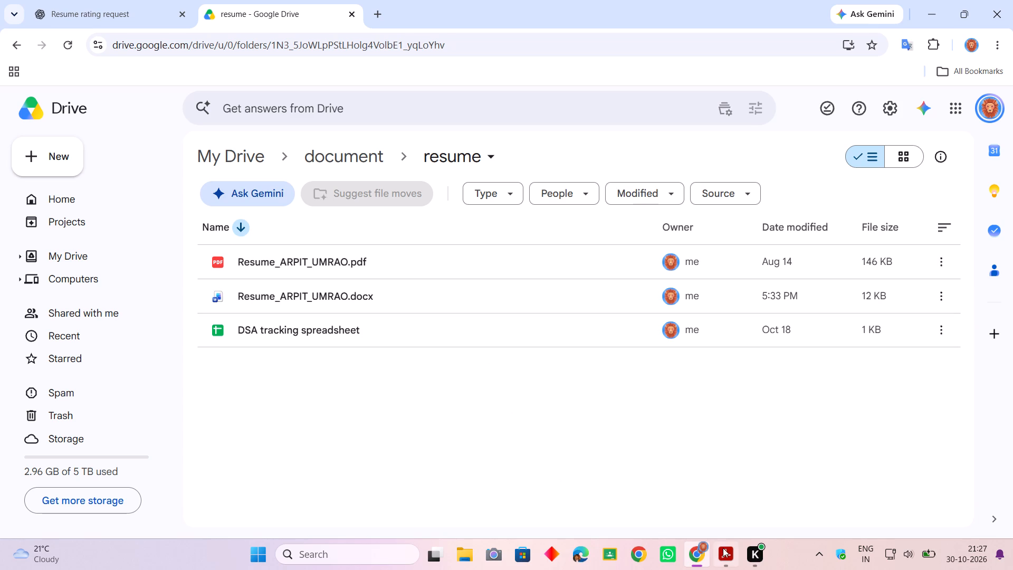
Upload the roll-number-named Word resume from the local Downloads folder into the Drive resume folder.
{"action": "left_click", "coordinate": [466, 564]}
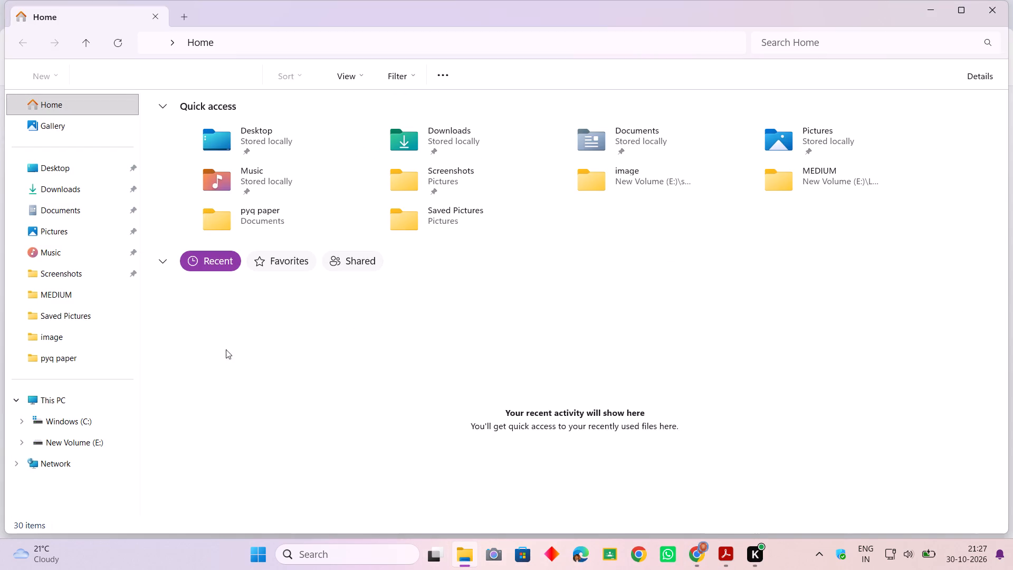
{"action": "left_click", "coordinate": [73, 187]}
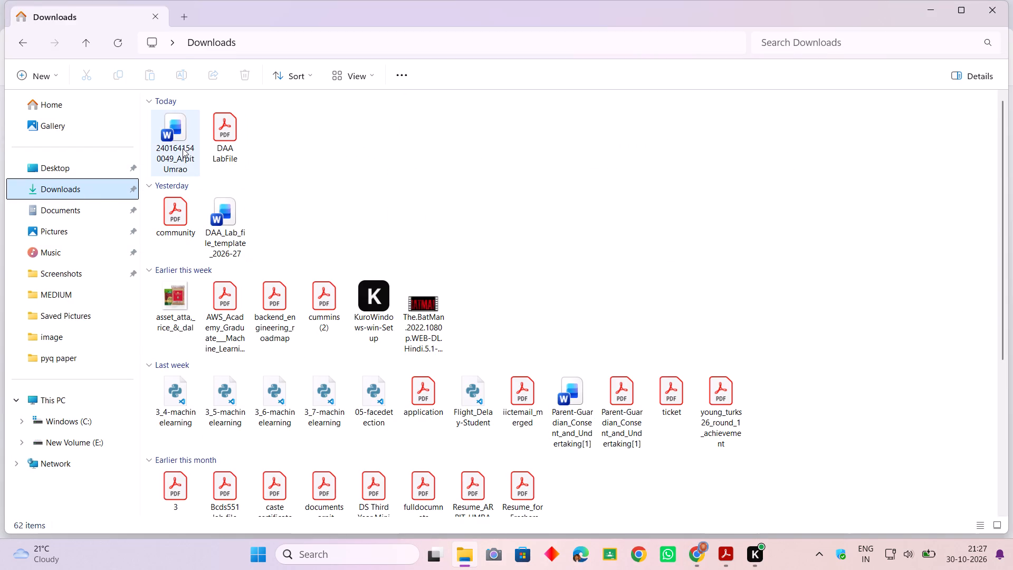
{"action": "left_click", "coordinate": [182, 148]}
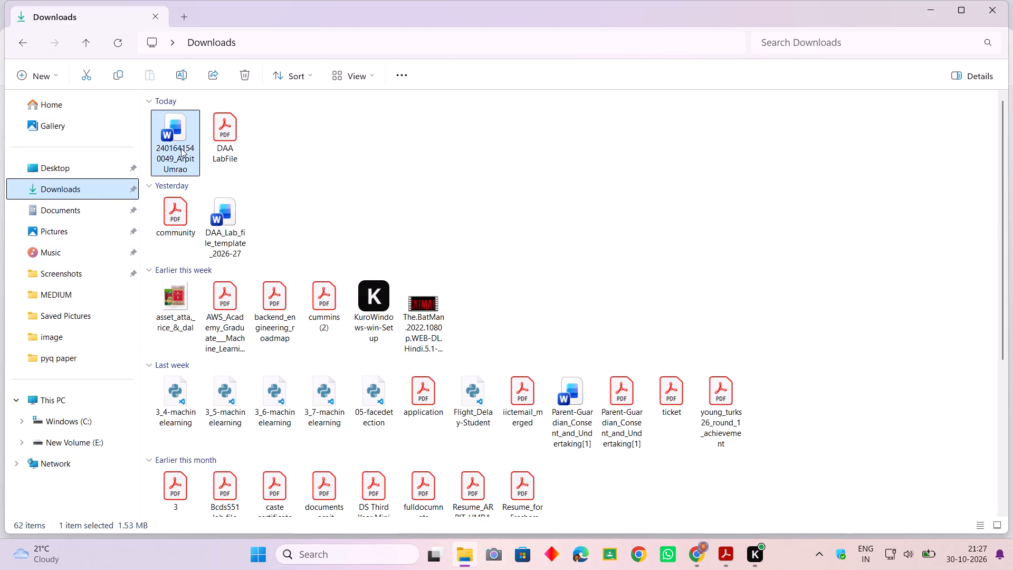
{"action": "key", "text": "alt+Tab"}
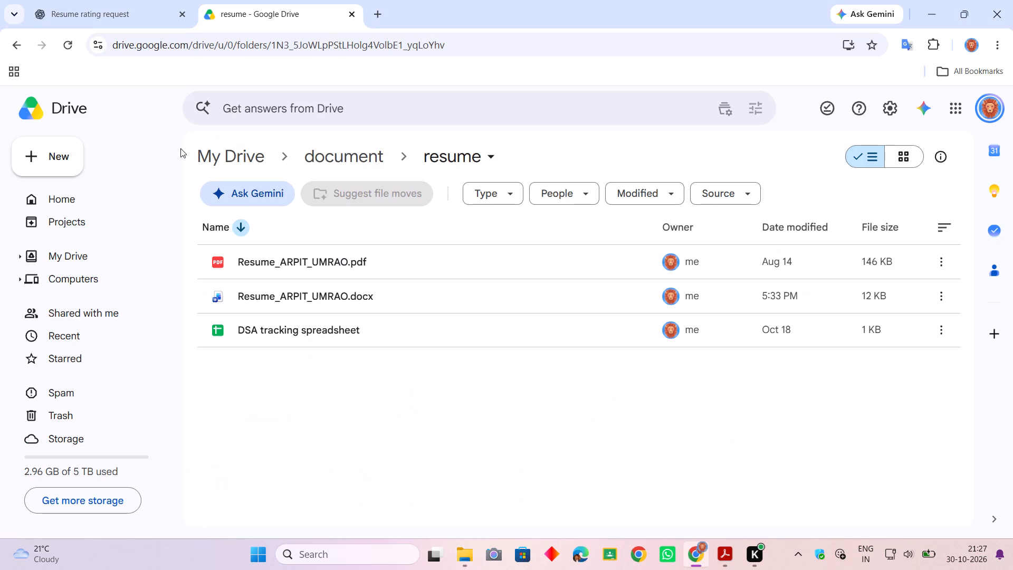
{"action": "key", "text": "alt+Tab"}
{"action": "left_click_drag", "start_coordinate": [180, 148], "coordinate": [338, 152]}
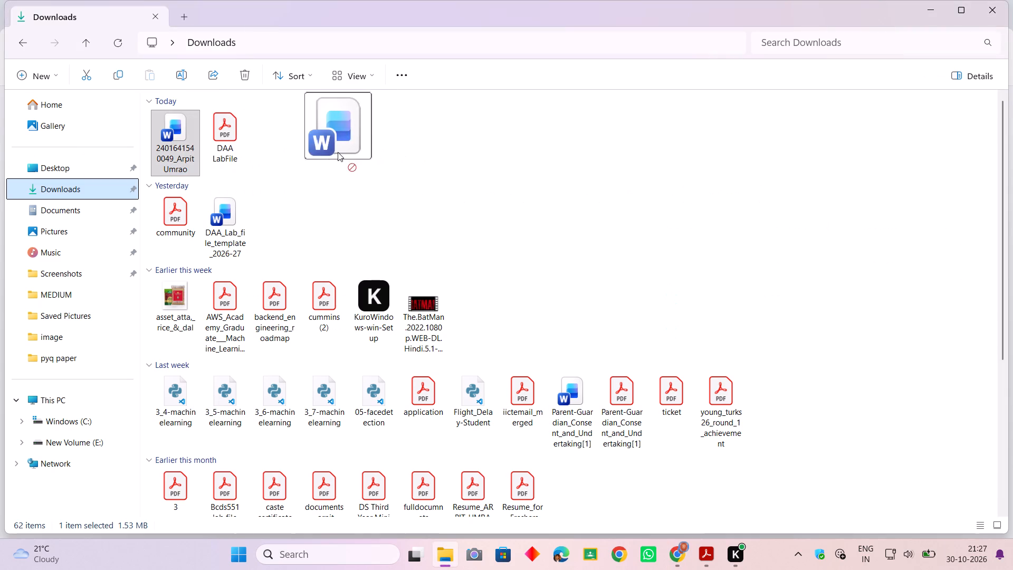
{"action": "left_click_drag", "start_coordinate": [338, 152], "coordinate": [352, 382]}
{"action": "key", "text": "alt+Tab"}
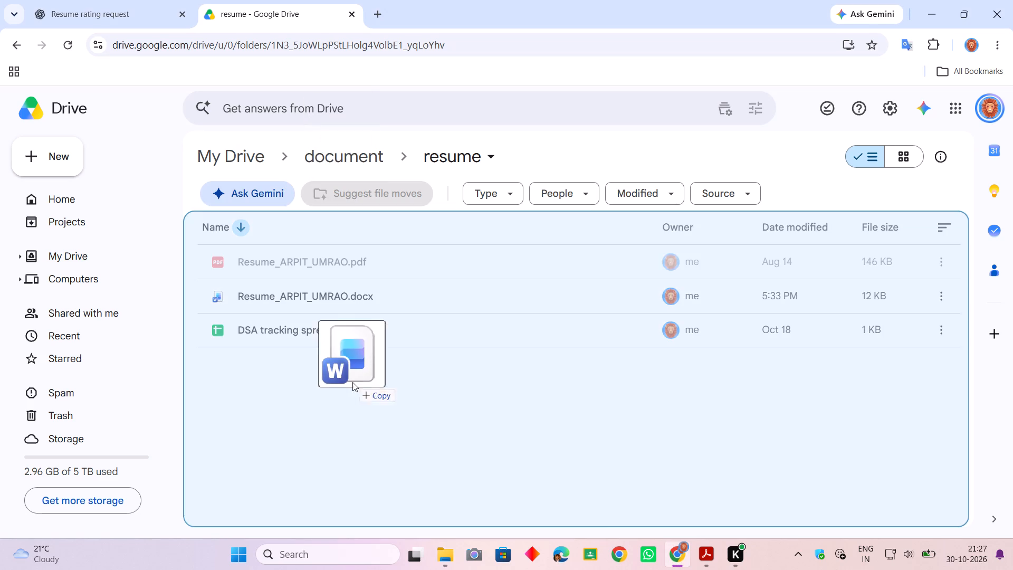
{"action": "left_click_drag", "start_coordinate": [352, 382], "coordinate": [359, 392]}
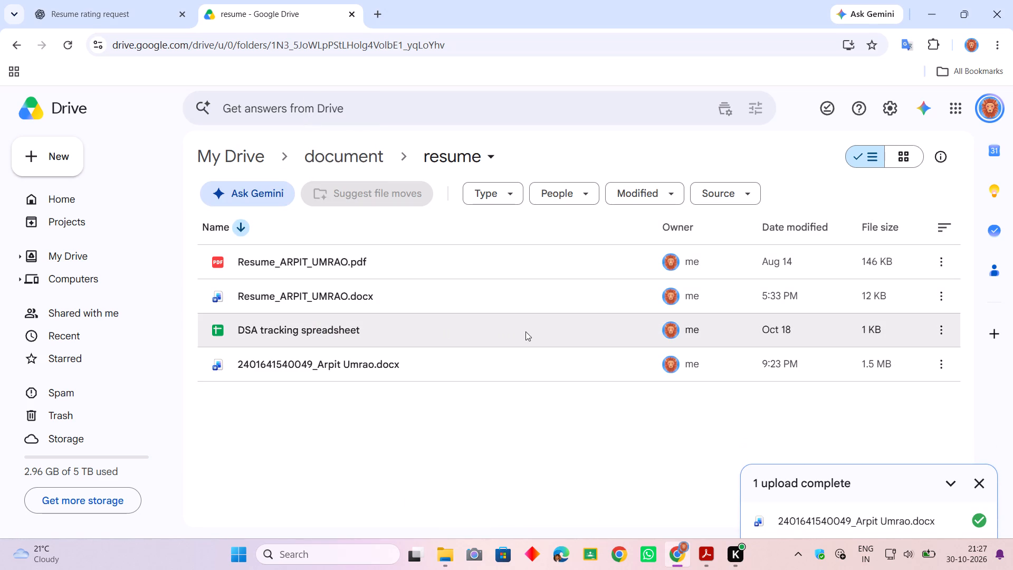
{"action": "key", "text": "alt+Tab"}
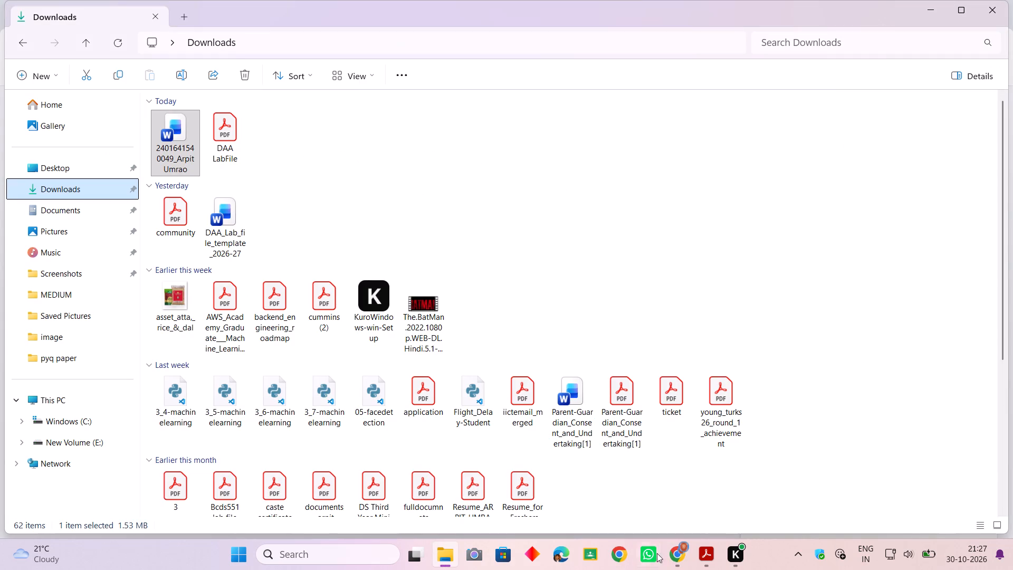
{"action": "left_click", "coordinate": [667, 560]}
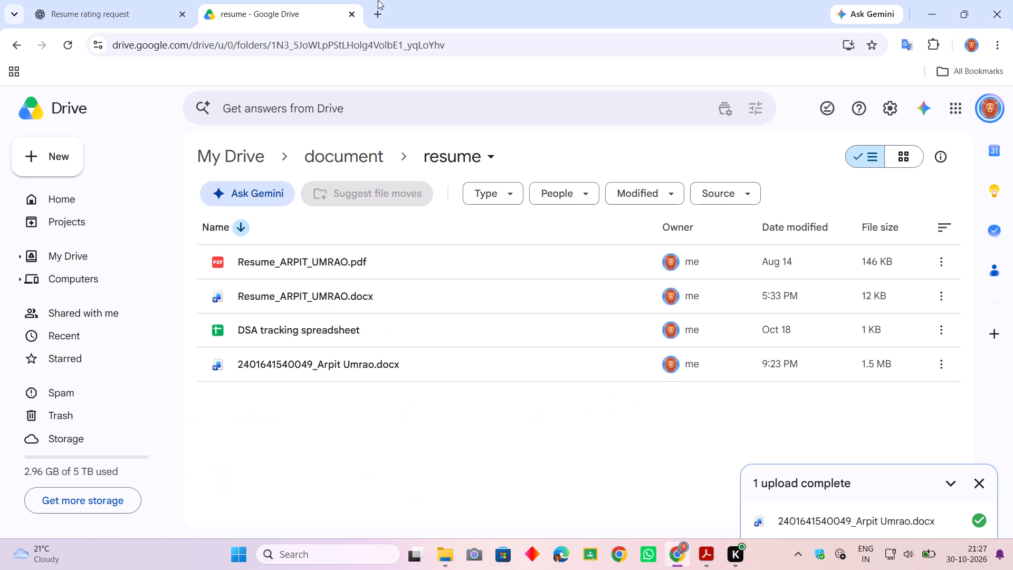
Search the web for "word to pdf converter" in a new tab and open iLovePDF's Word to PDF tool.
{"action": "left_click", "coordinate": [372, 14]}
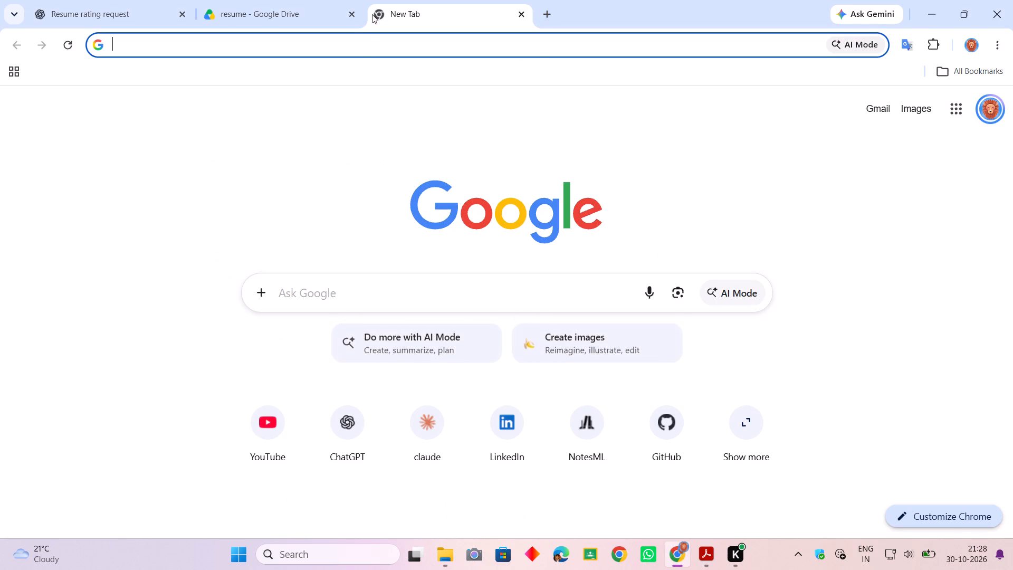
{"action": "type", "text": "word to"}
{"action": "key", "text": "space"}
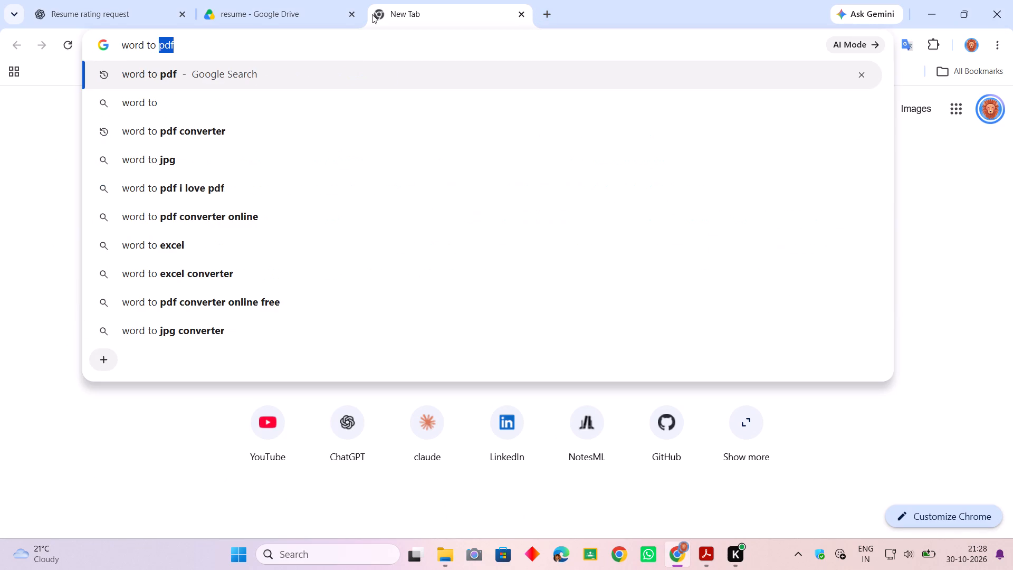
{"action": "type", "text": "do"}
{"action": "key", "text": "BackSpace"}
{"action": "key", "text": "BackSpace"}
{"action": "key", "text": "BackSpace"}
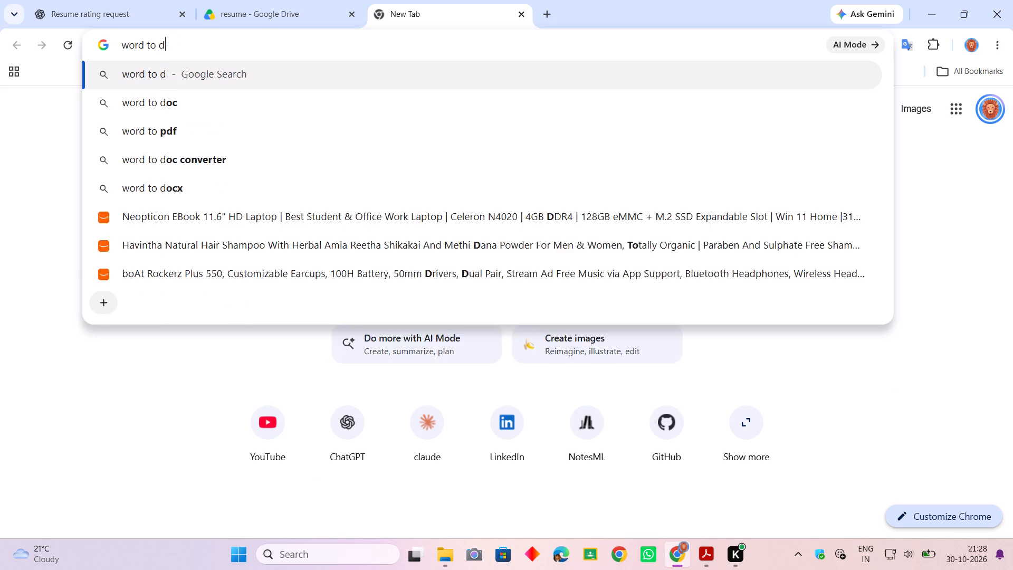
{"action": "key", "text": "Down"}
{"action": "key", "text": "Return"}
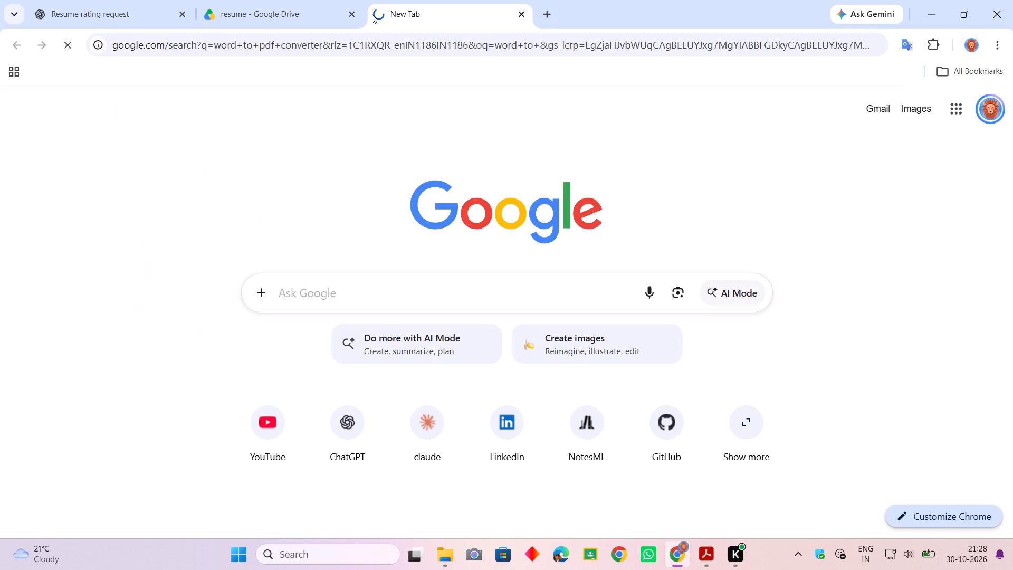
{"action": "left_click", "coordinate": [197, 261]}
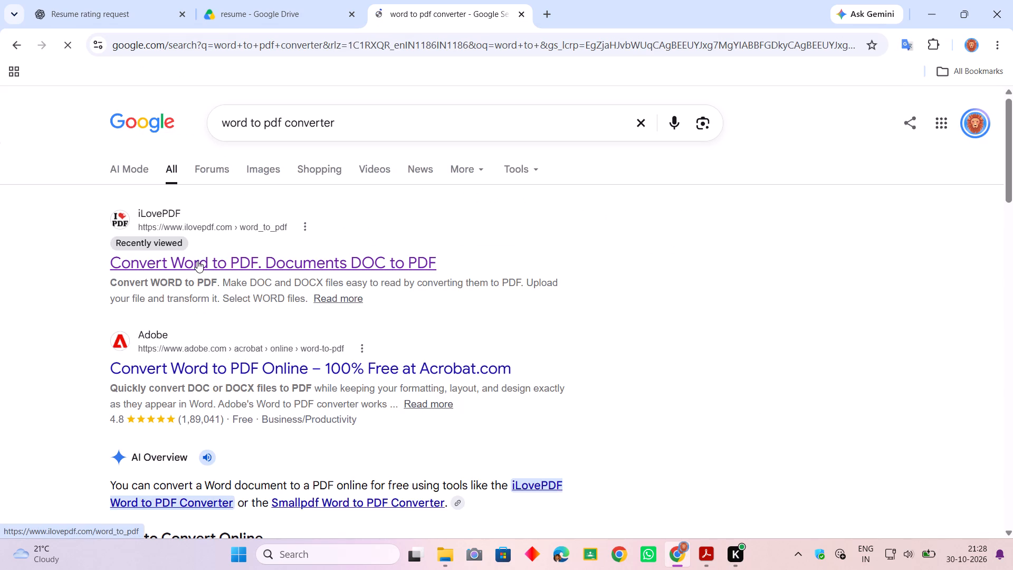
Load the roll-number-named Word resume from Downloads into the converter and convert it to PDF.
{"action": "left_click", "coordinate": [444, 244]}
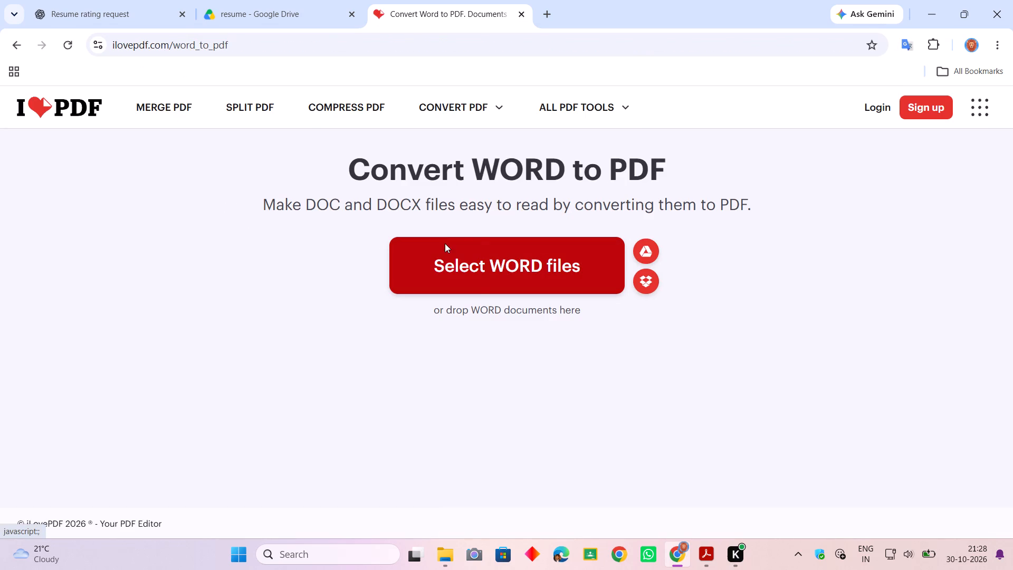
{"action": "left_click", "coordinate": [192, 143]}
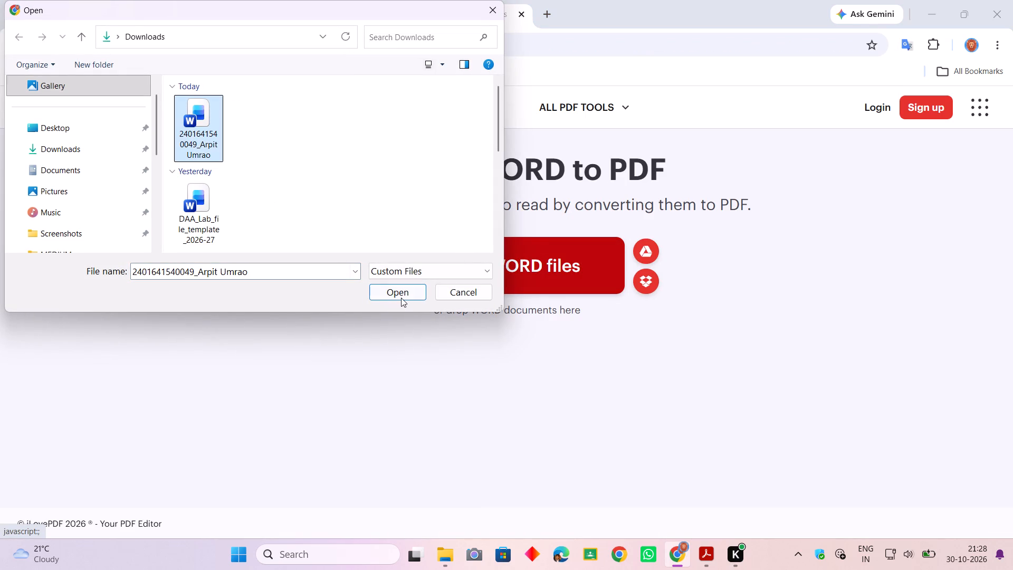
{"action": "left_click", "coordinate": [401, 298]}
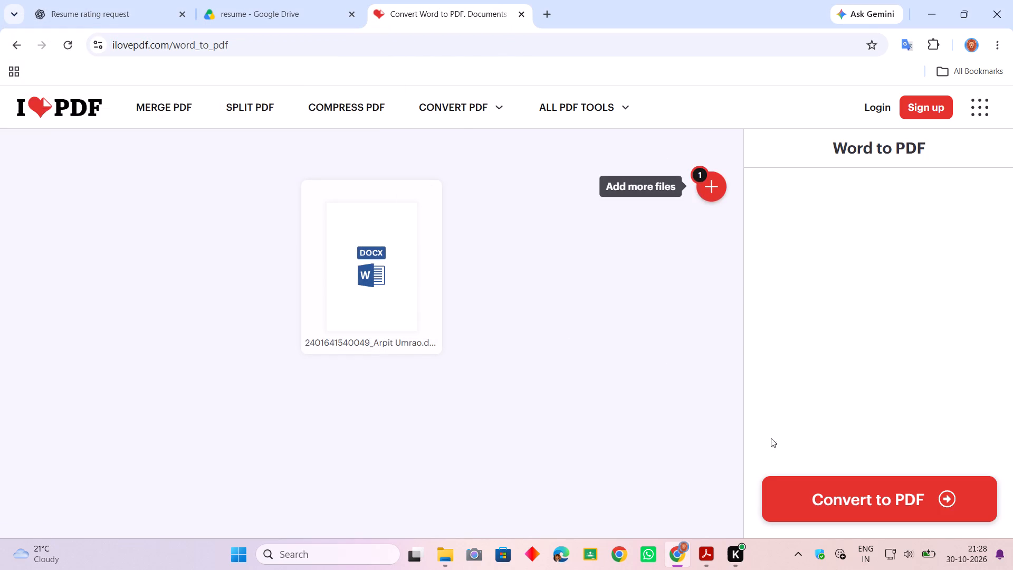
{"action": "left_click", "coordinate": [836, 508]}
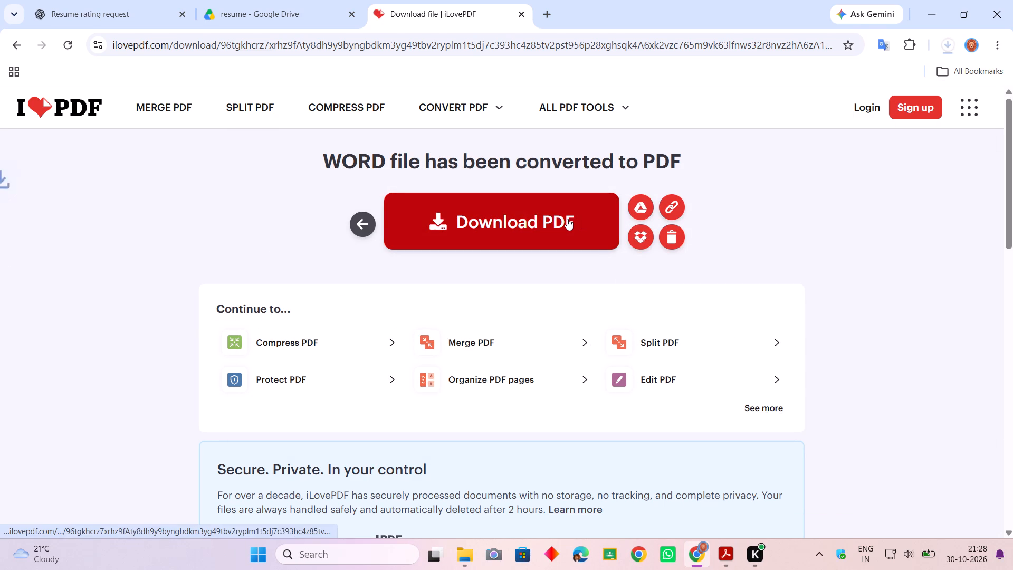
Switch to File Explorer and select the newly converted resume PDF in Downloads.
{"action": "left_click", "coordinate": [474, 555]}
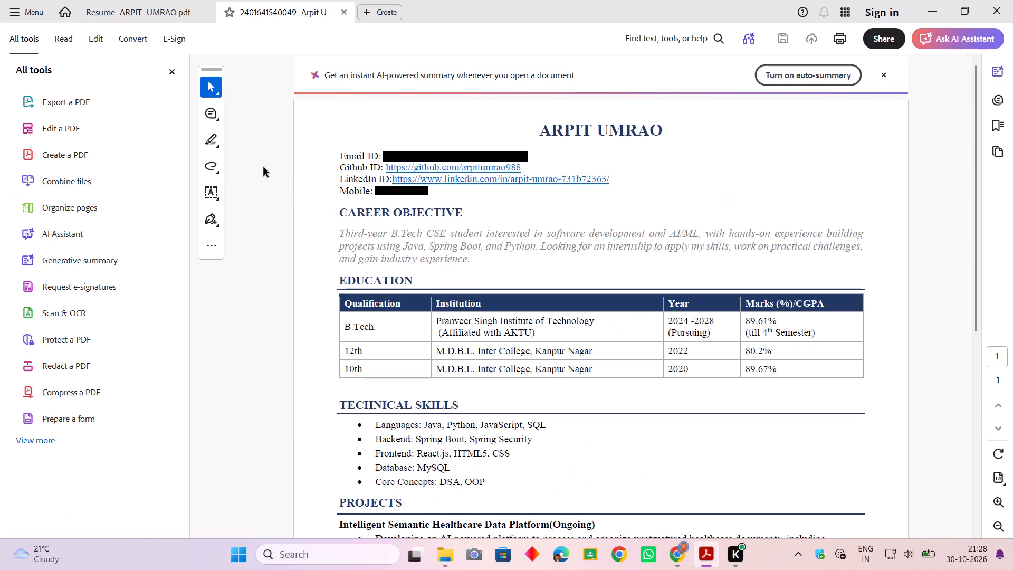
{"action": "key", "text": "alt+Tab"}
{"action": "key", "text": "alt+Tab"}
{"action": "key", "text": "alt+Tab"}
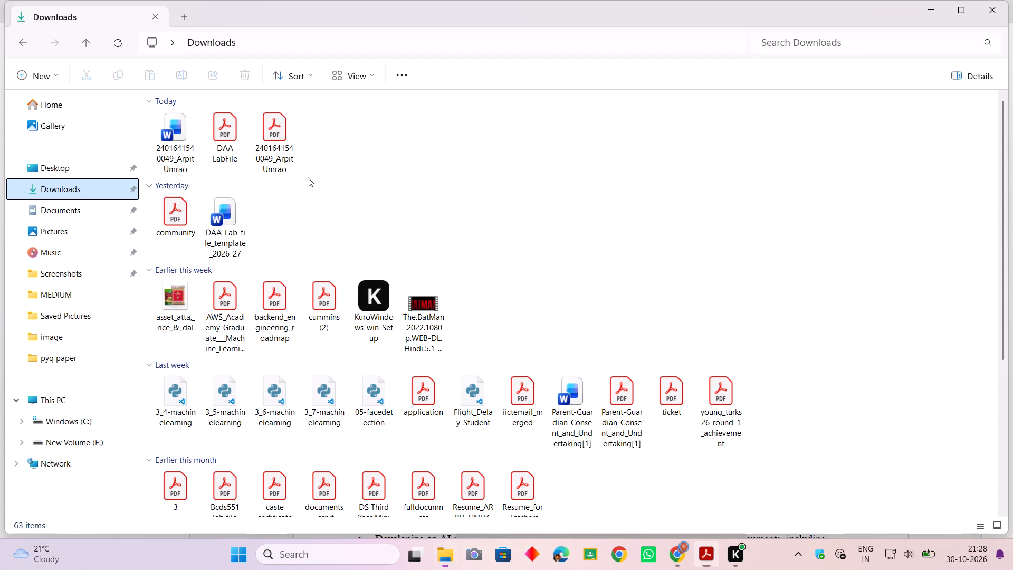
{"action": "left_click", "coordinate": [282, 167]}
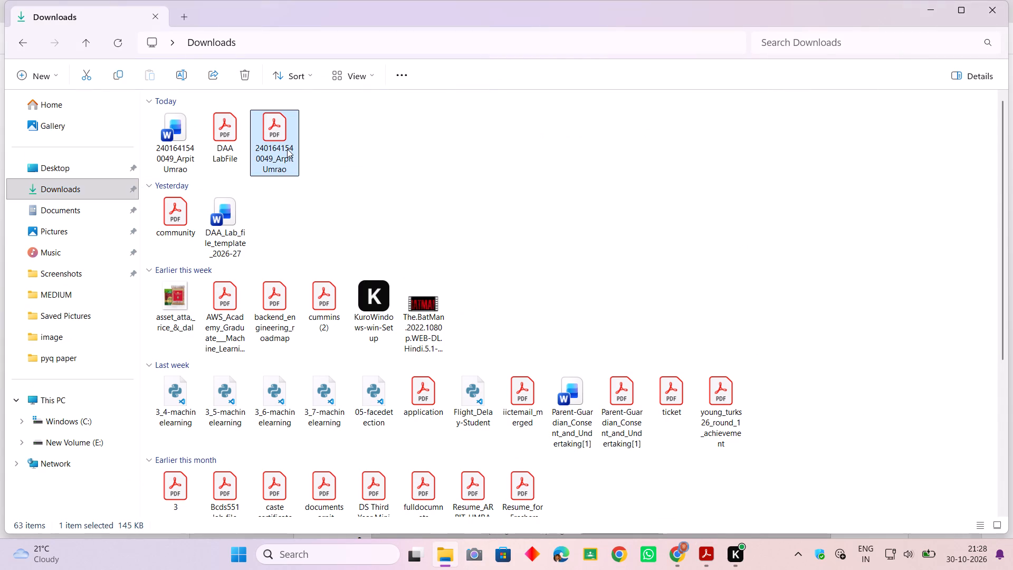